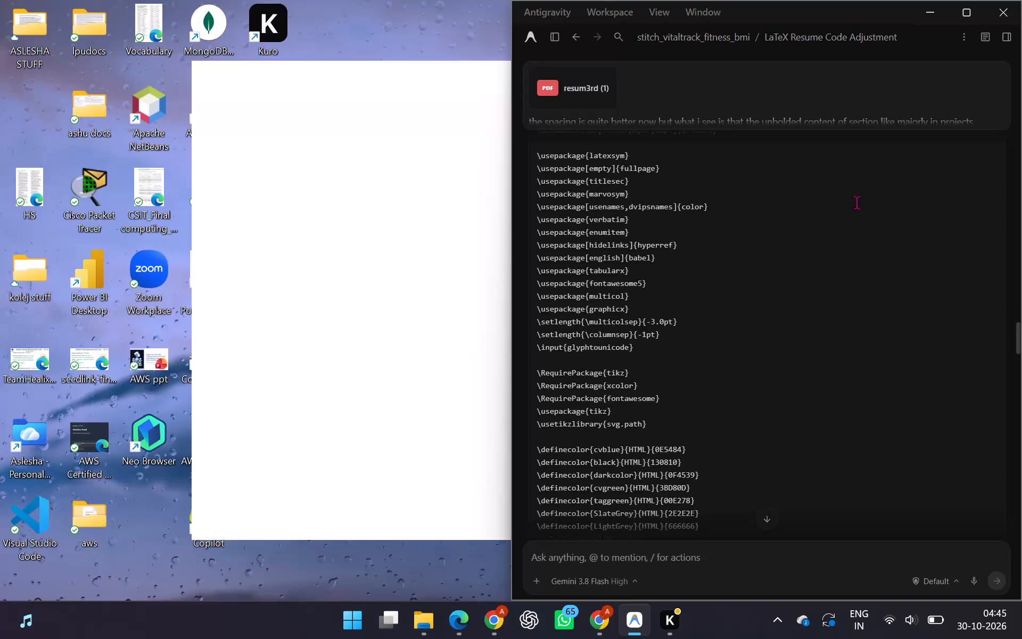
Copy the complete LaTeX resume code block from the assistant's reply in the LaTeX Resume Code Adjustment conversation.
scroll(861, 198, up, 2)
click(993, 198)
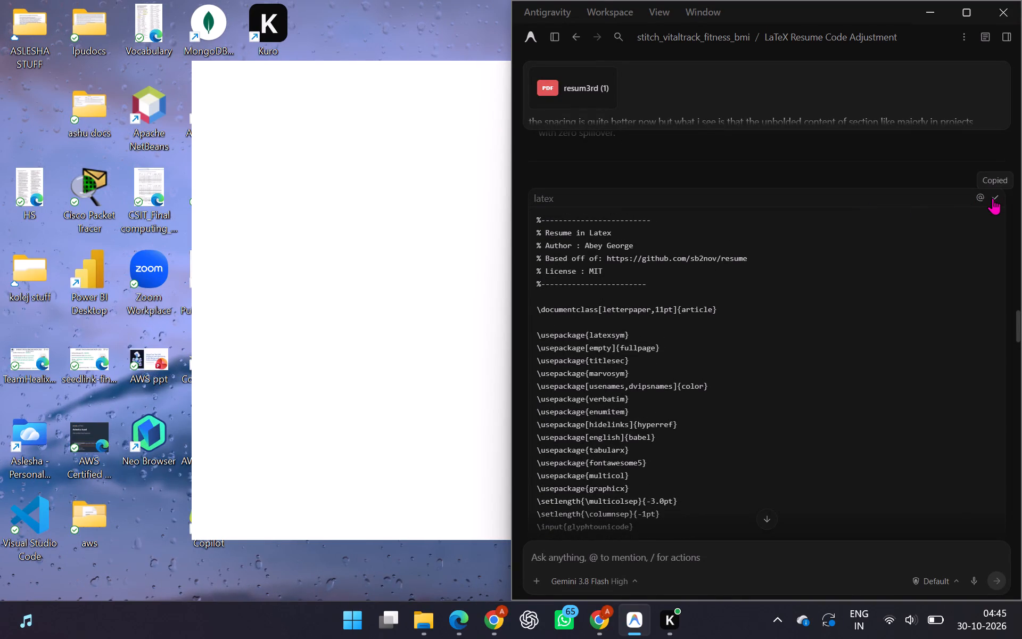
Switch to the Chrome window that has the resume PDF open.
click(492, 621)
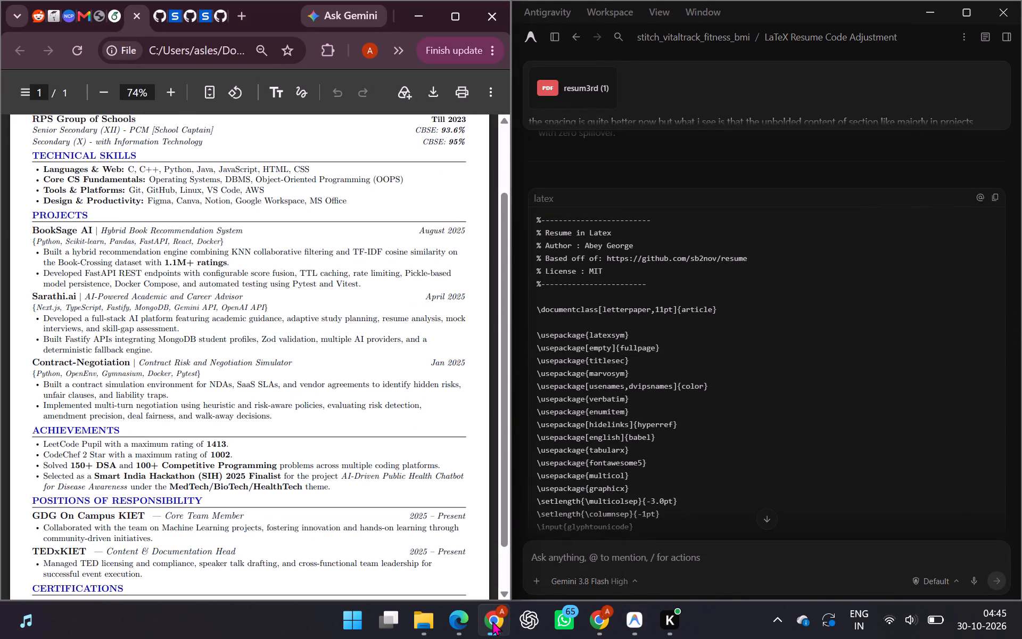
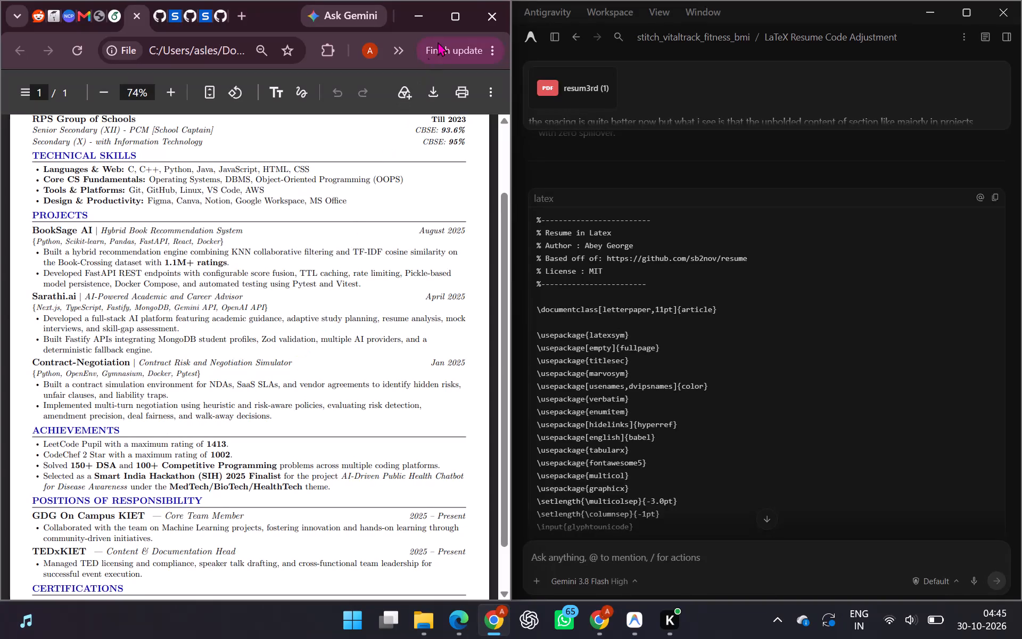
Replace the entire contents of main.tex in the resum3rd Overleaf project with the copied LaTeX resume code.
click(450, 11)
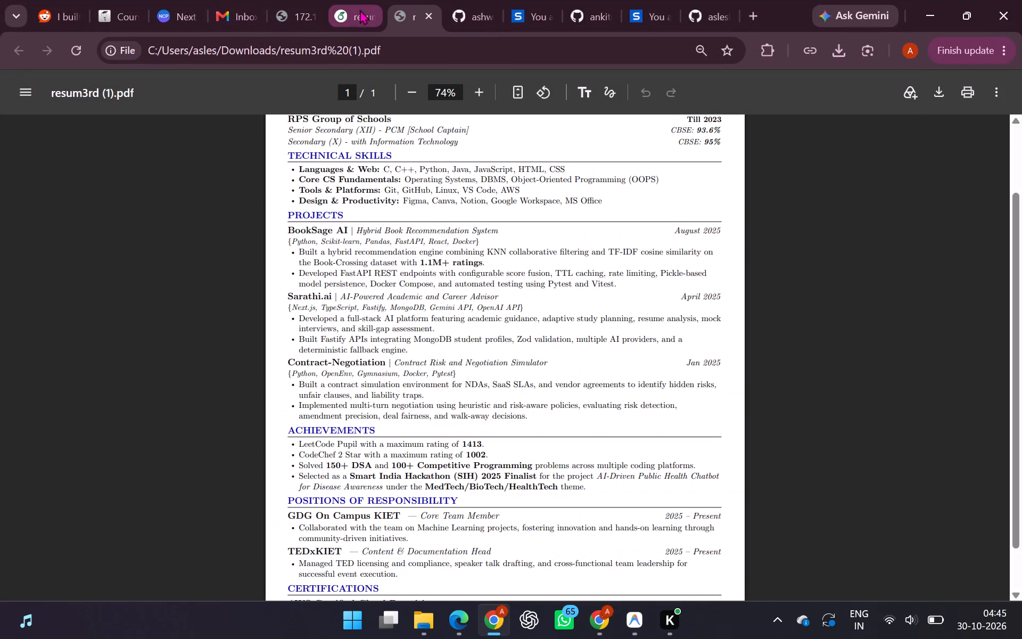
click(355, 7)
scroll(485, 354, up, 11)
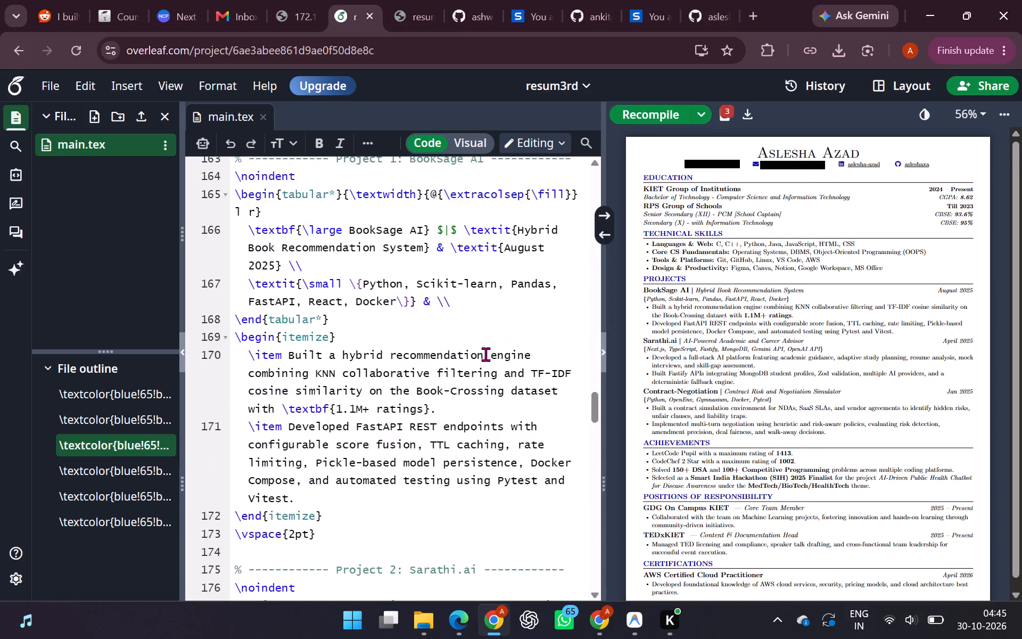
scroll(485, 354, up, 13)
scroll(485, 354, up, 12)
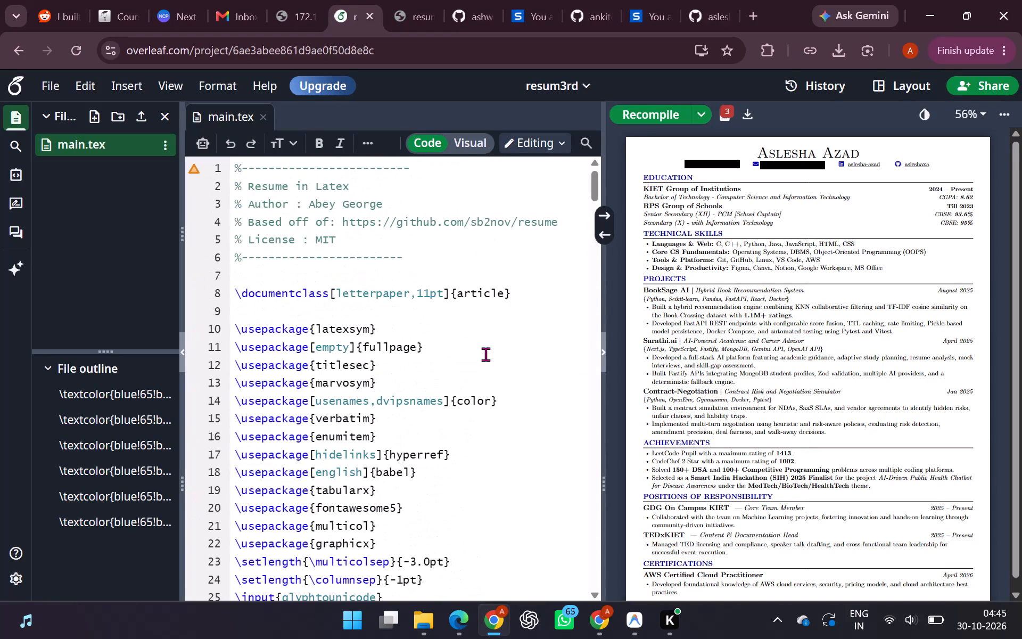
key(ctrl+a)
click(485, 354)
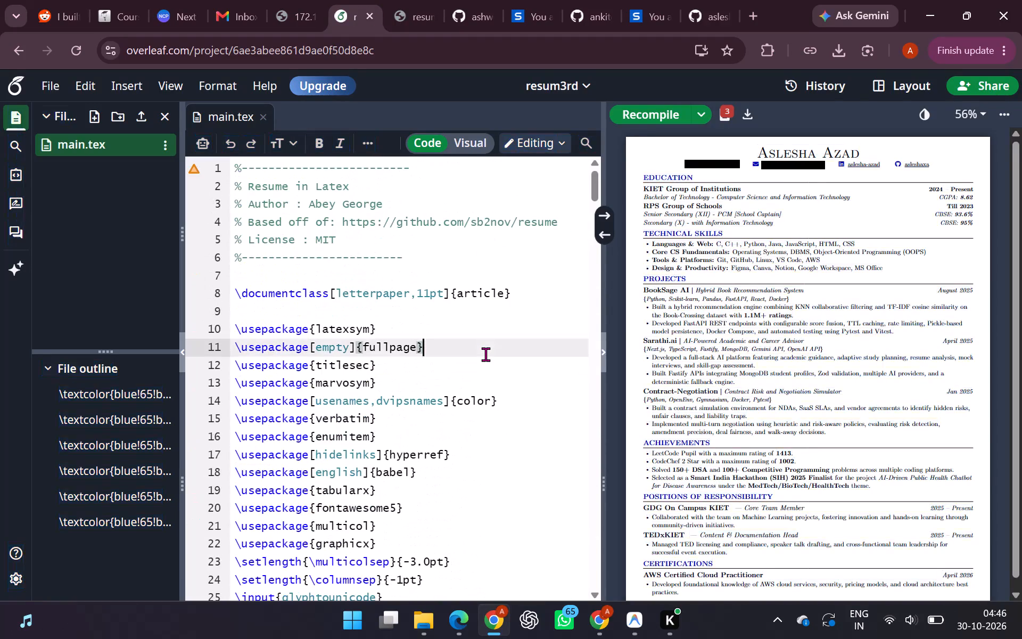
key(ctrl+a)
key(BackSpace)
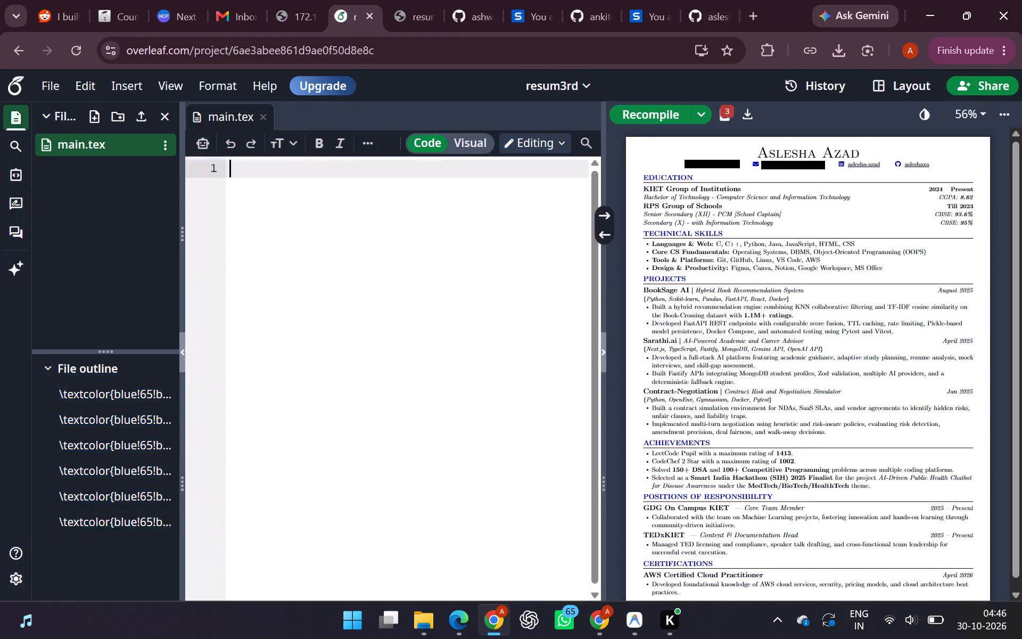
key(ctrl+v)
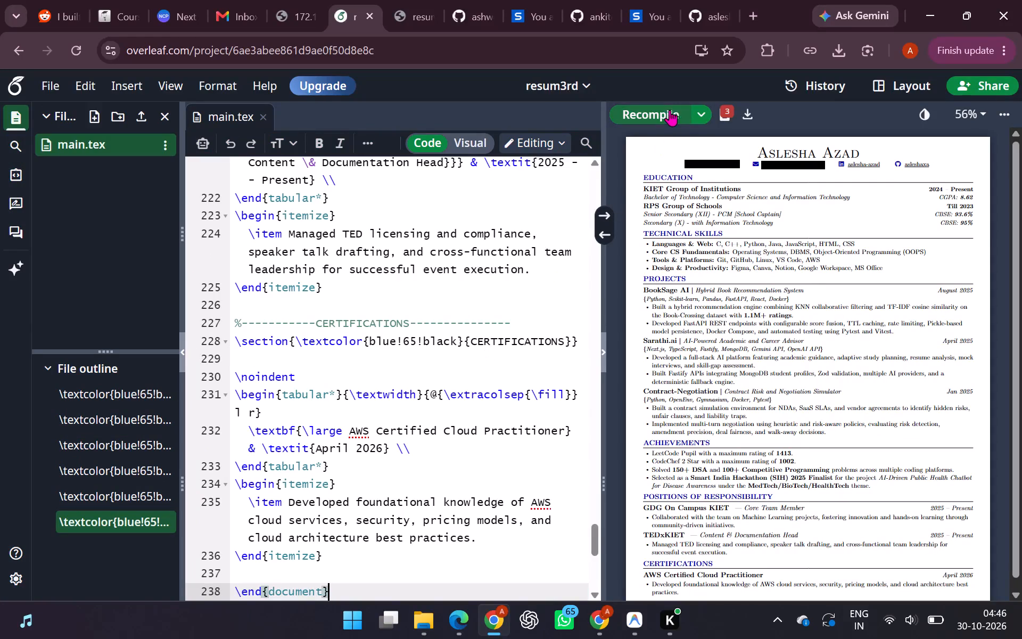
Recompile the resum3rd project with the new code and download the resulting resume PDF.
click(666, 110)
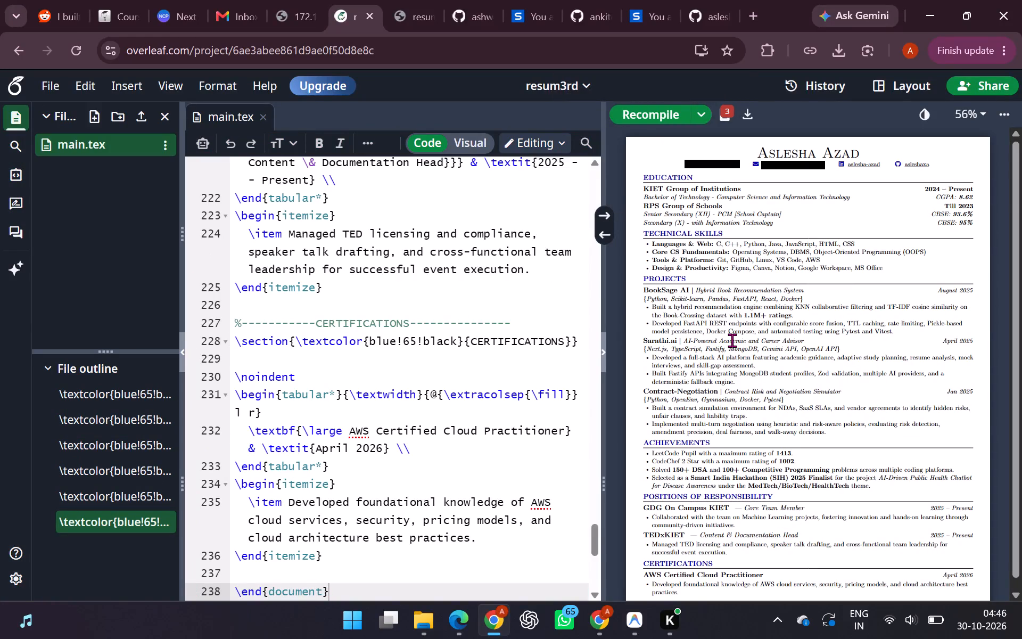
click(747, 116)
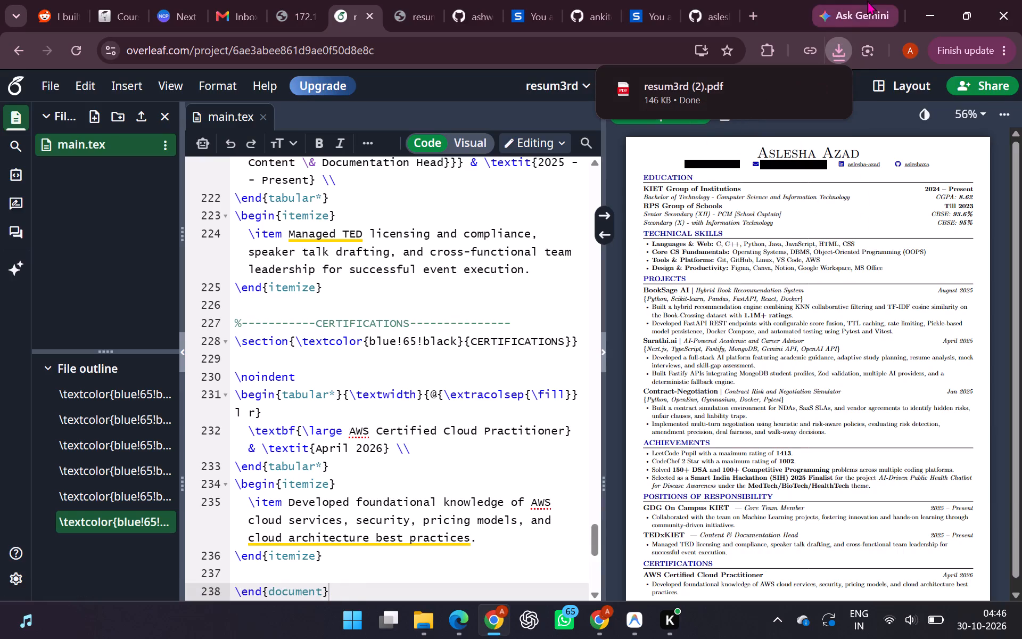
Open the newly downloaded resume PDF and review its spacing and sections from Education through Certifications.
double_click(704, 90)
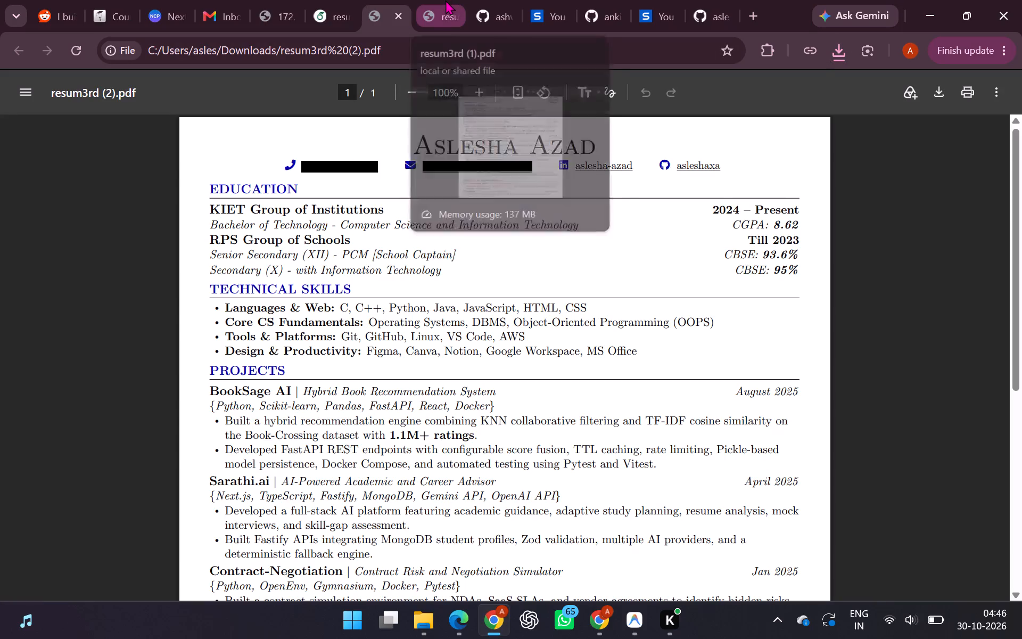
scroll(407, 282, down, 1)
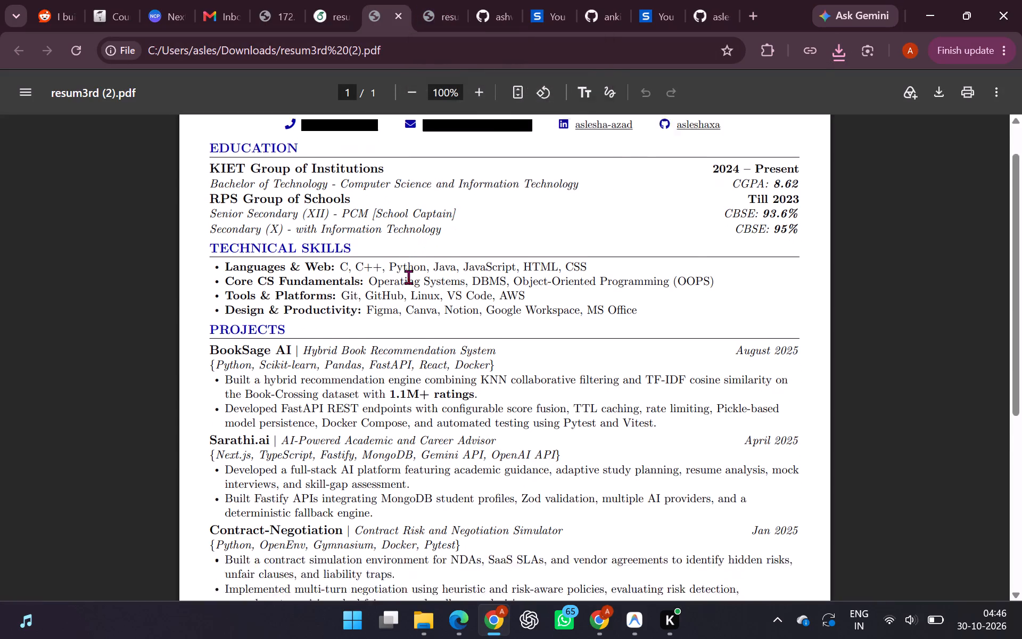
scroll(408, 277, down, 2)
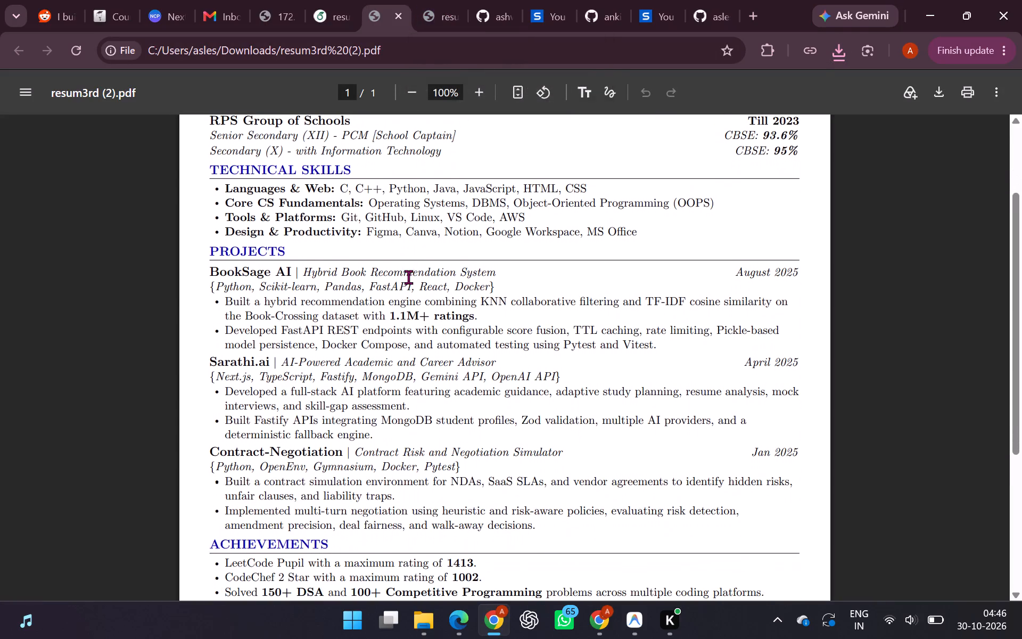
scroll(408, 277, down, 7)
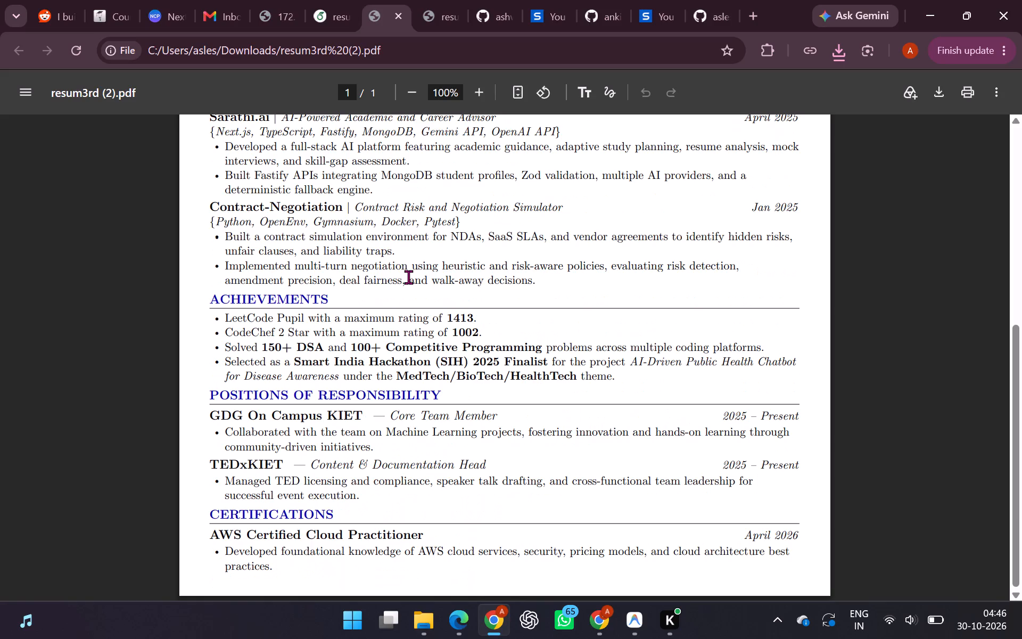
scroll(408, 277, up, 11)
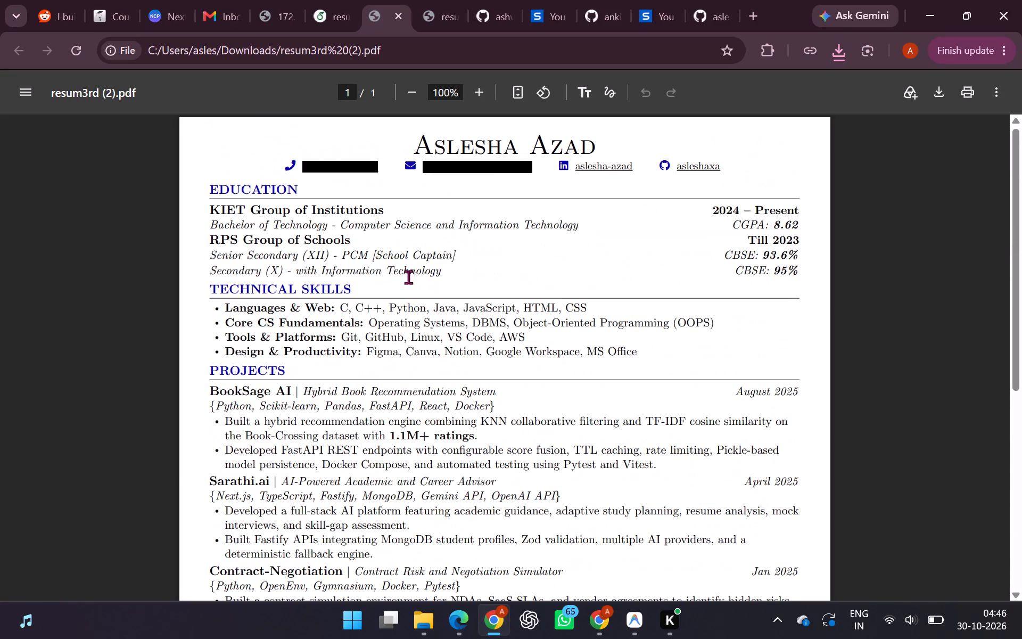
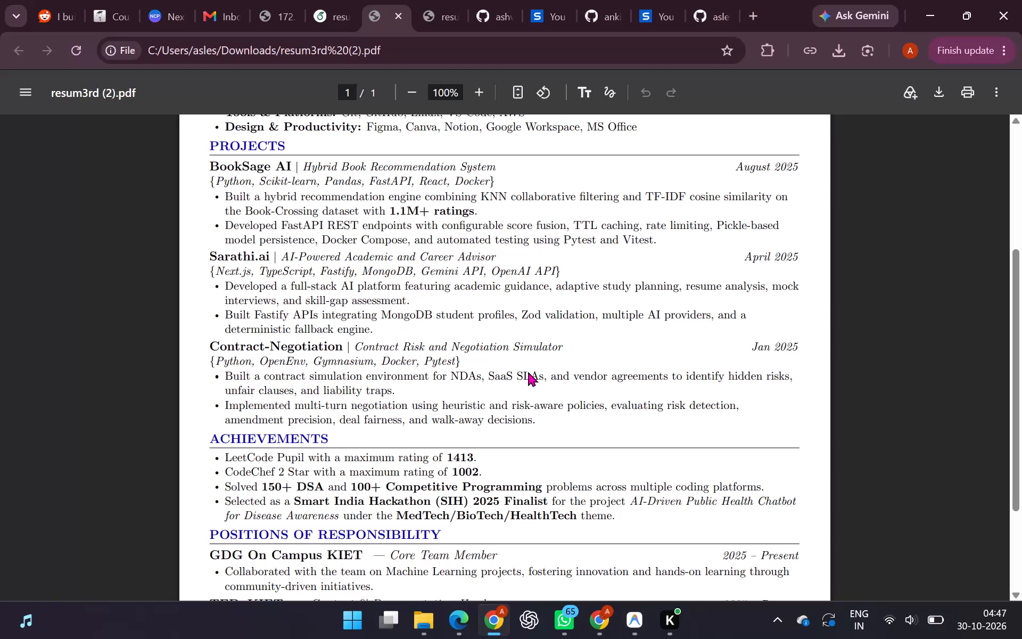
Check the layout of the downloaded resume PDF once more, from the Certifications section back up to the name header.
scroll(528, 372, down, 4)
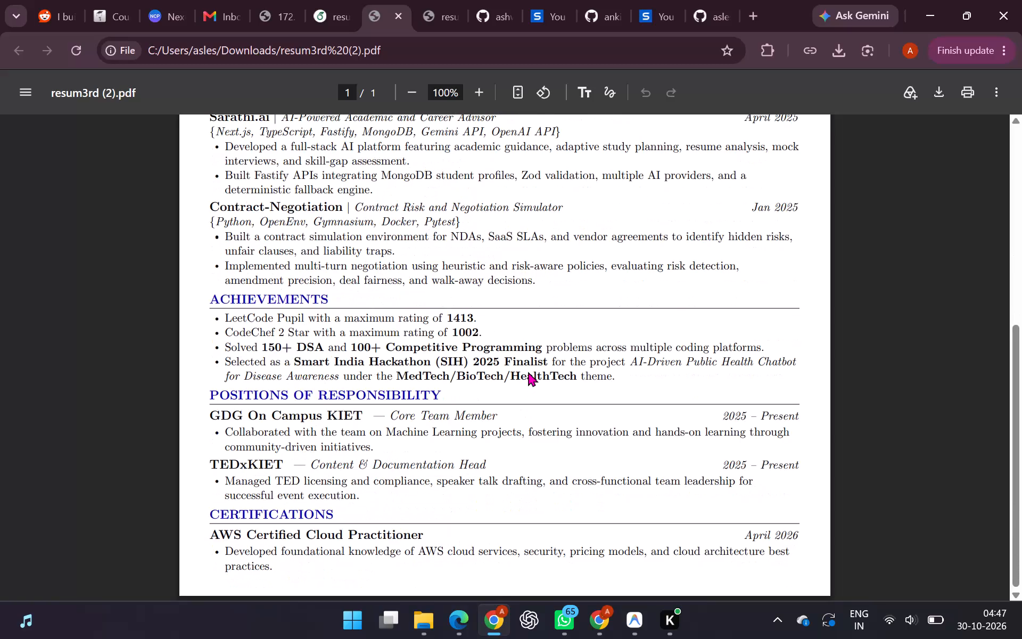
scroll(528, 372, up, 6)
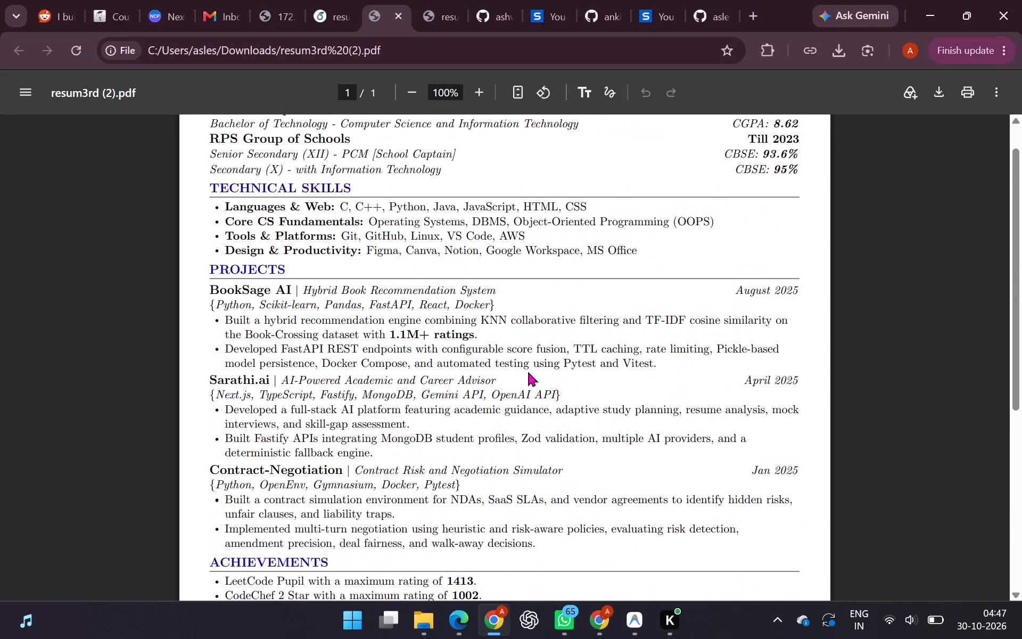
scroll(528, 372, up, 2)
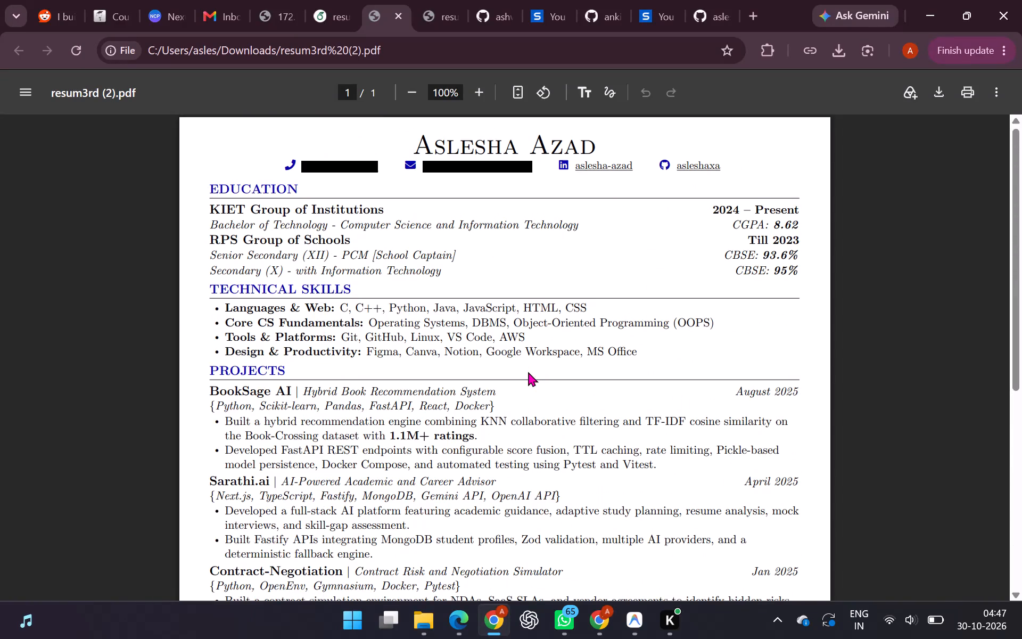
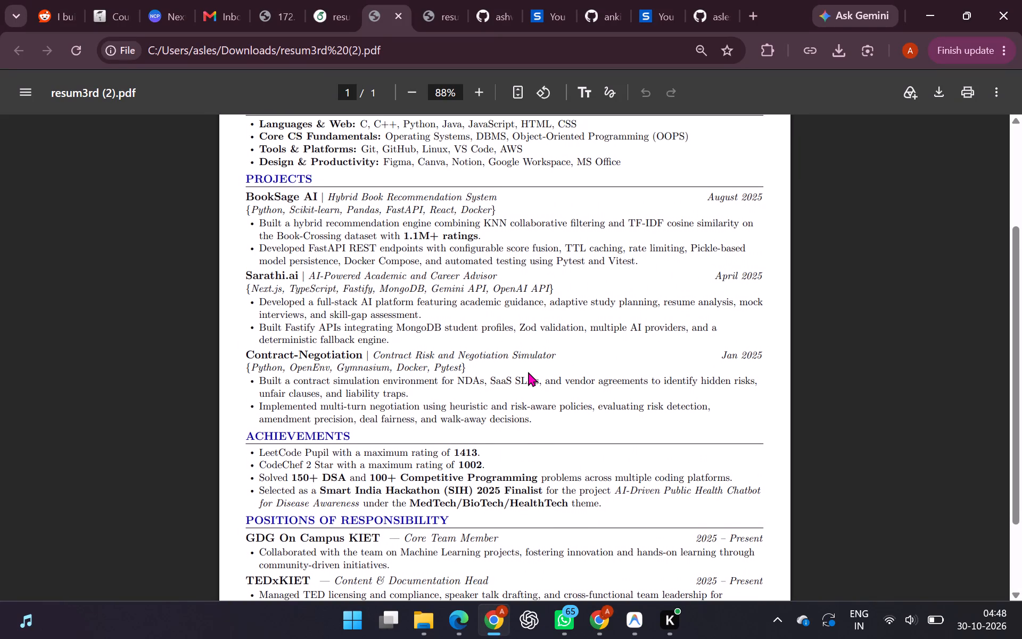
scroll(528, 372, up, 1)
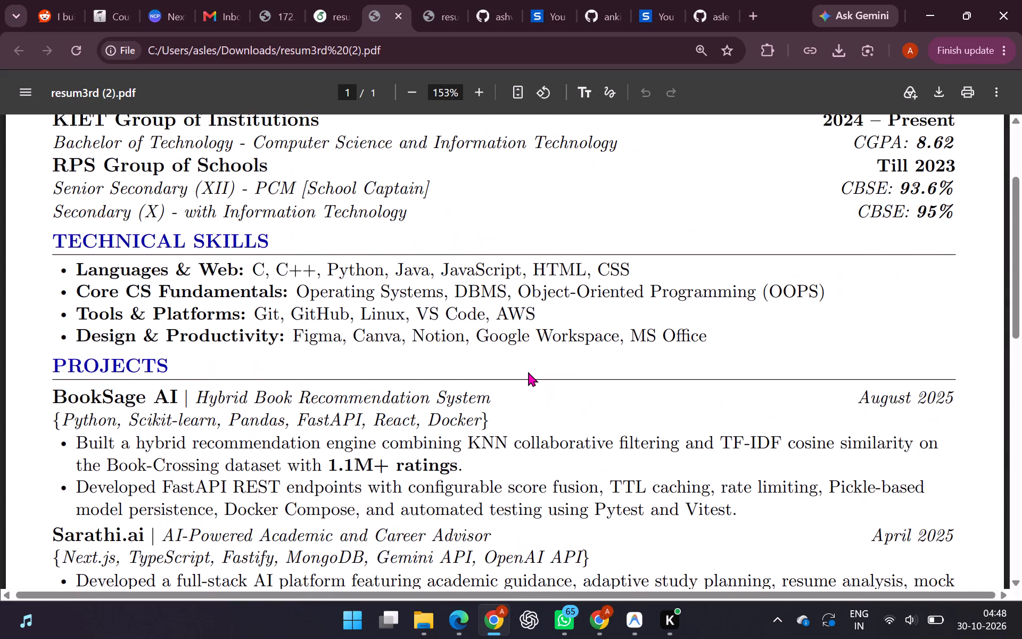
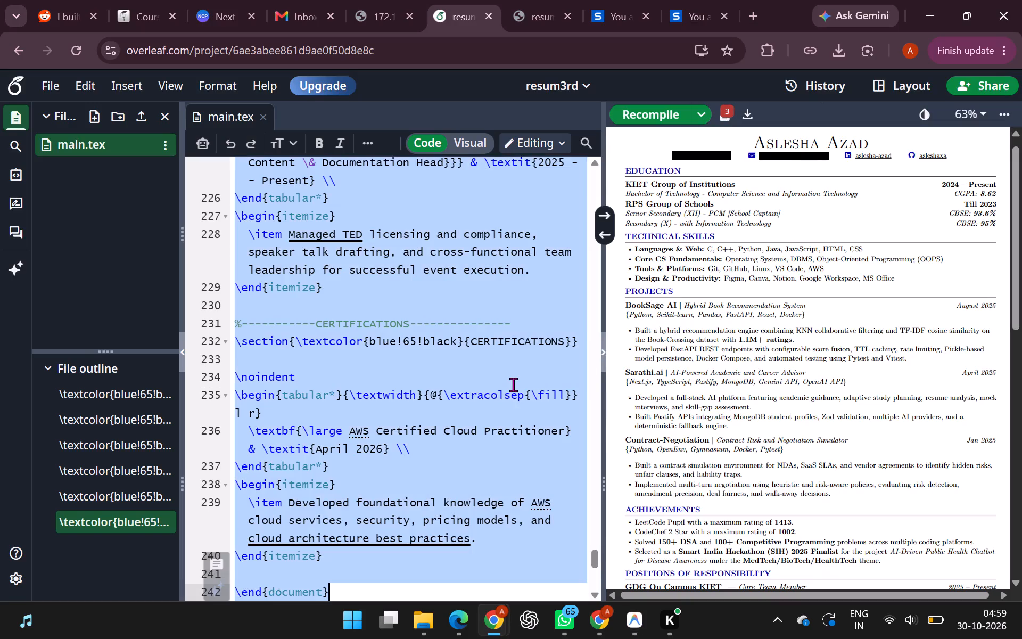
key(BackSpace)
key(ctrl+v)
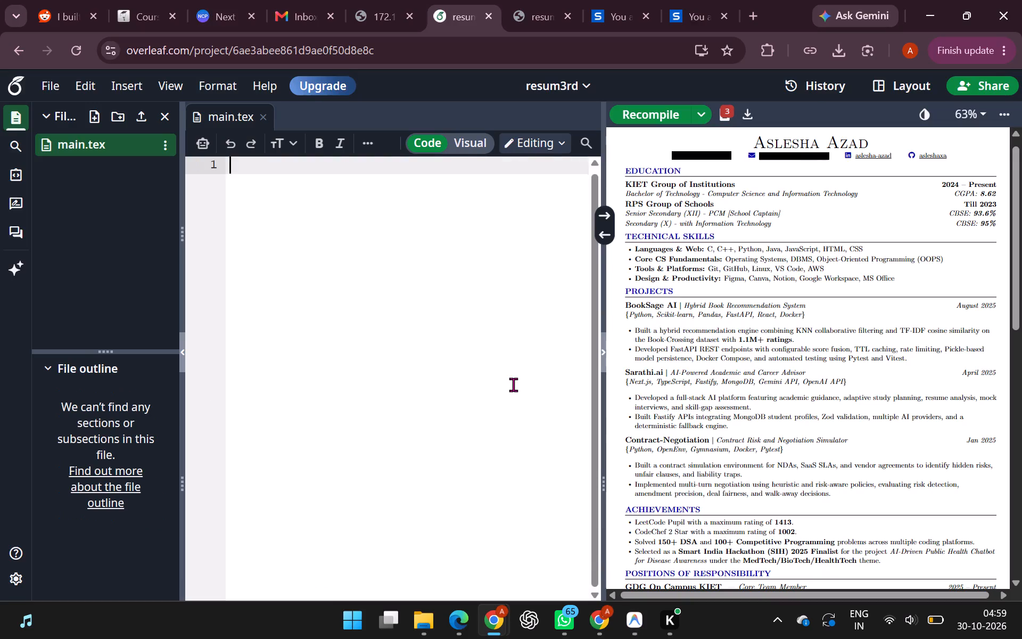
click(645, 106)
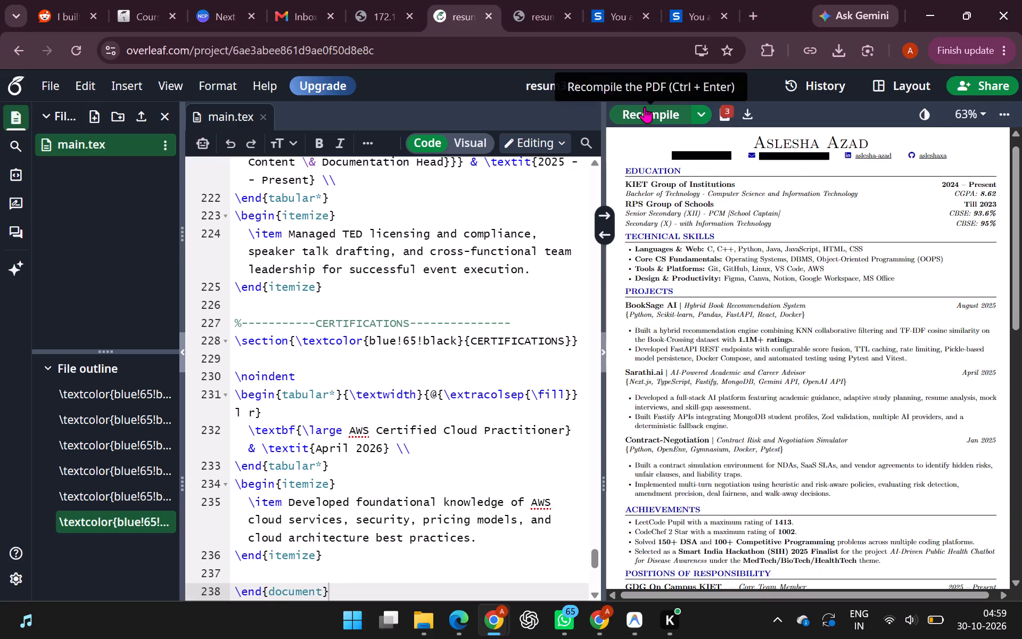
Examine the main.tex source, from the list and section spacing settings to the Education section, alongside the compiled resume.
scroll(515, 348, up, 9)
scroll(515, 348, up, 12)
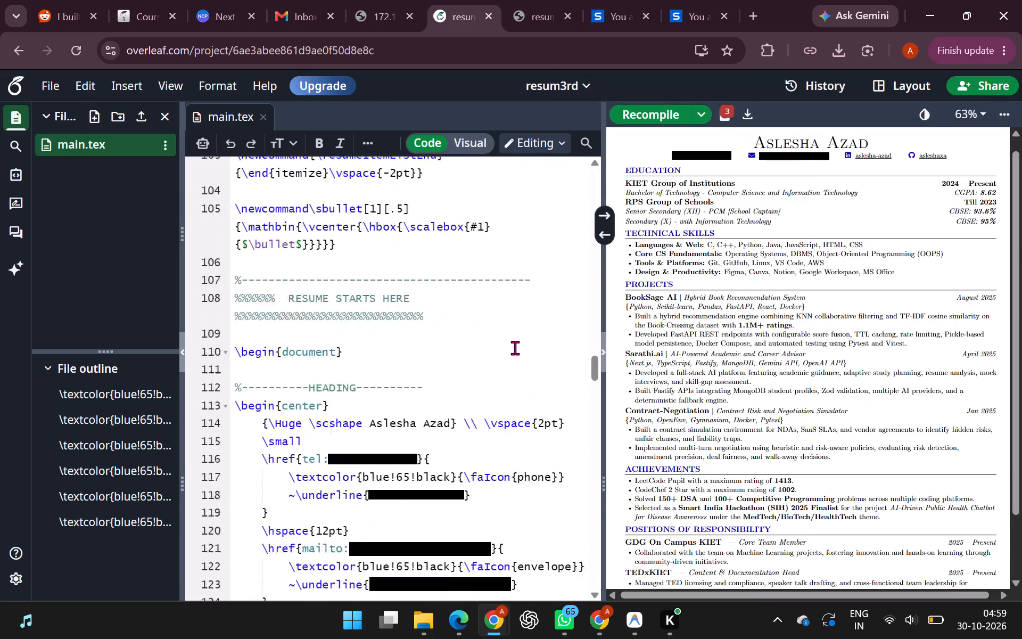
scroll(515, 348, up, 16)
scroll(515, 348, down, 9)
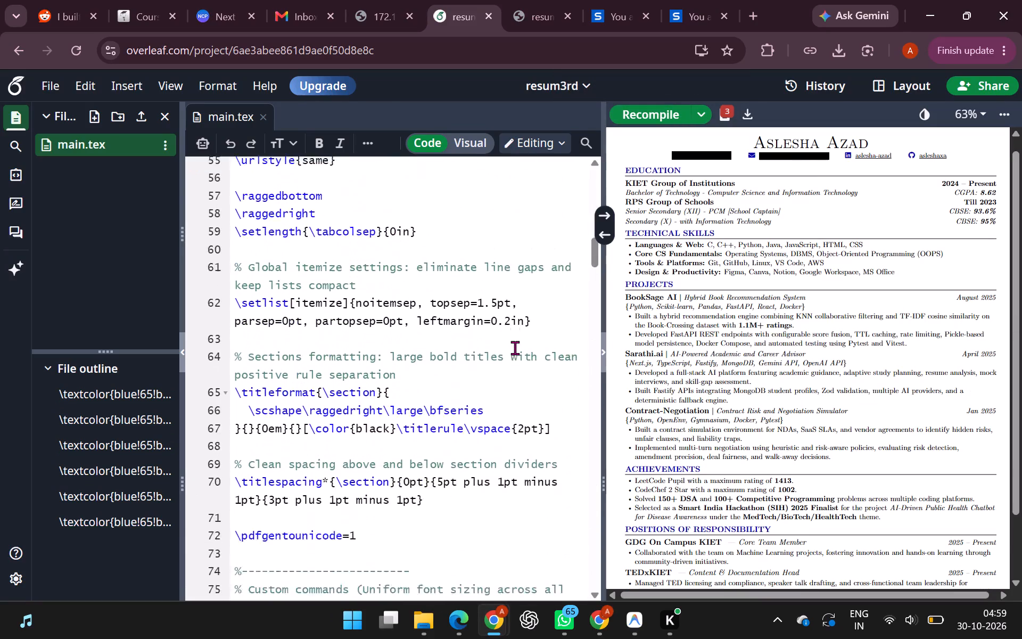
click(669, 282)
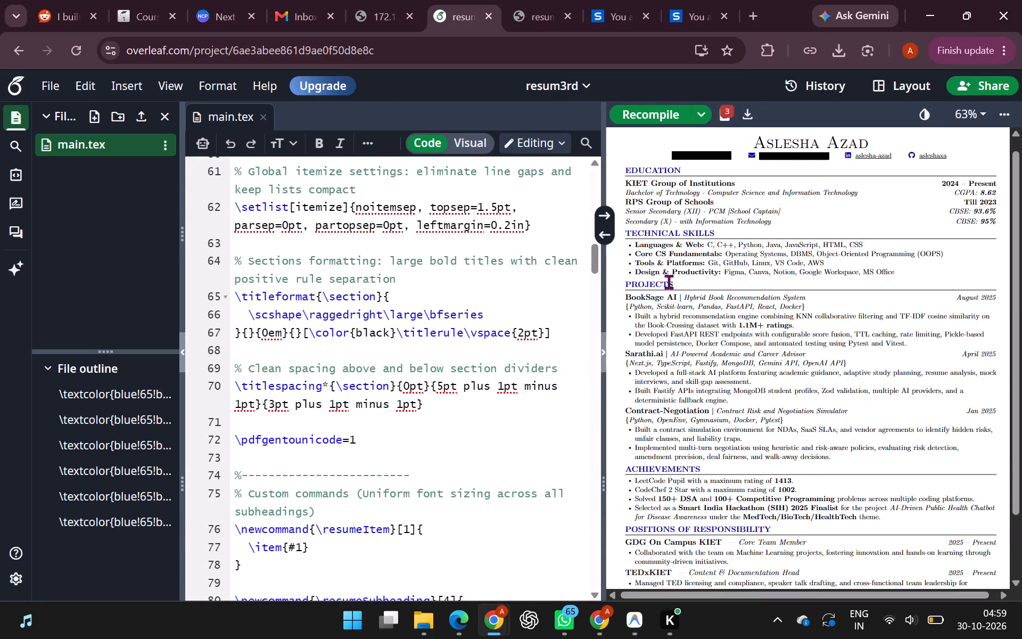
scroll(470, 298, down, 7)
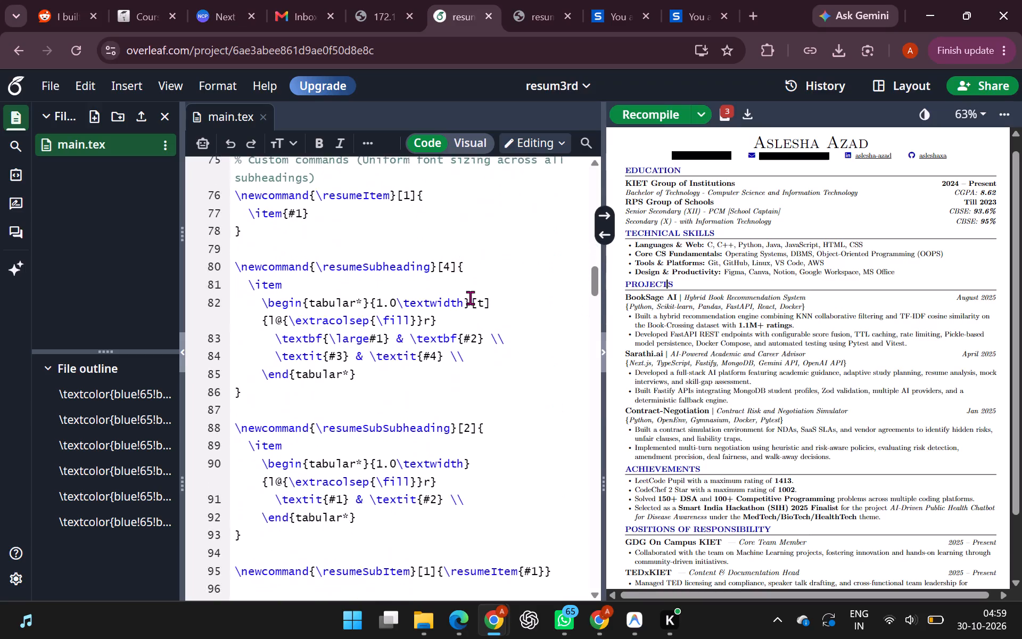
scroll(470, 298, down, 10)
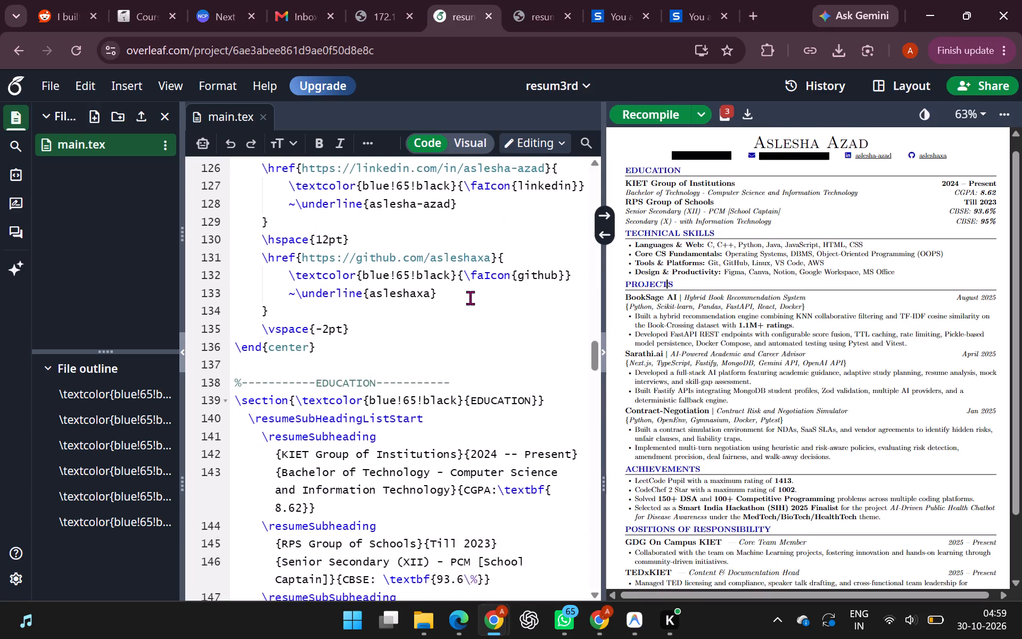
scroll(470, 298, down, 1)
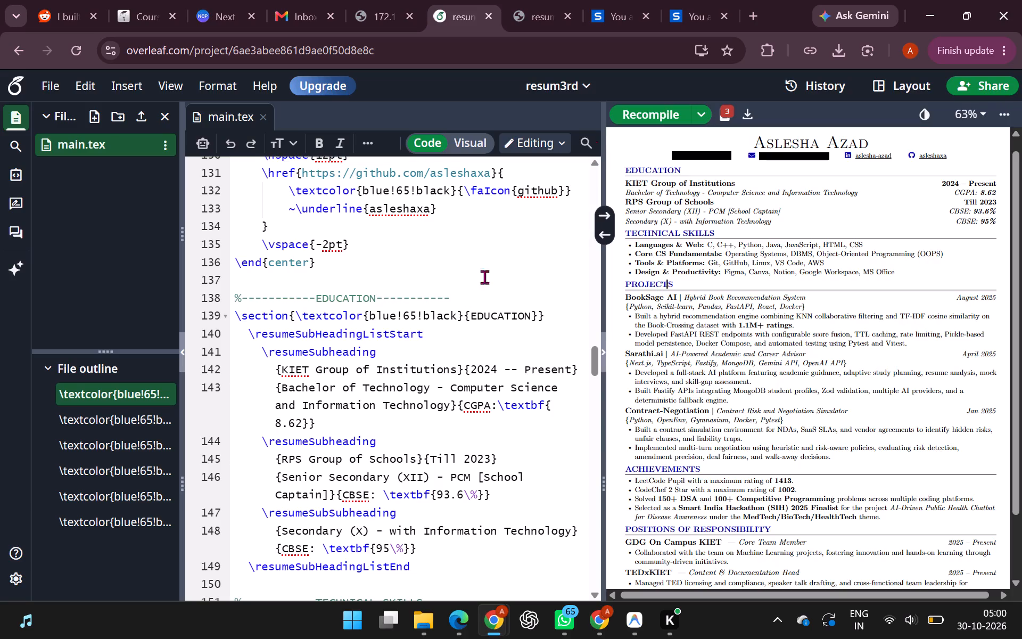
In a new browser tab, open the LMS site from the start page.
click(752, 11)
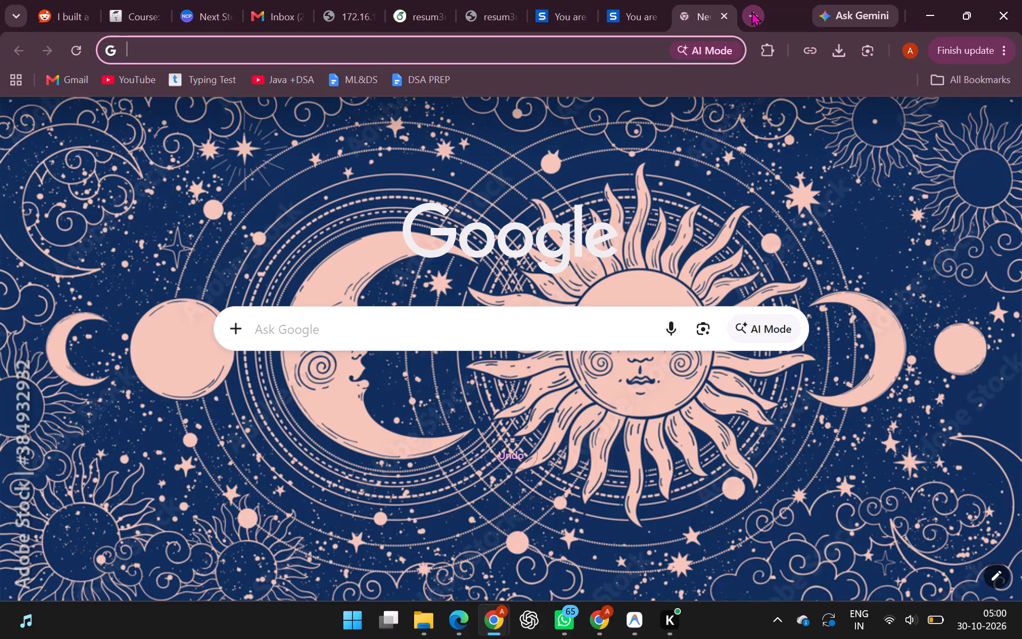
click(525, 324)
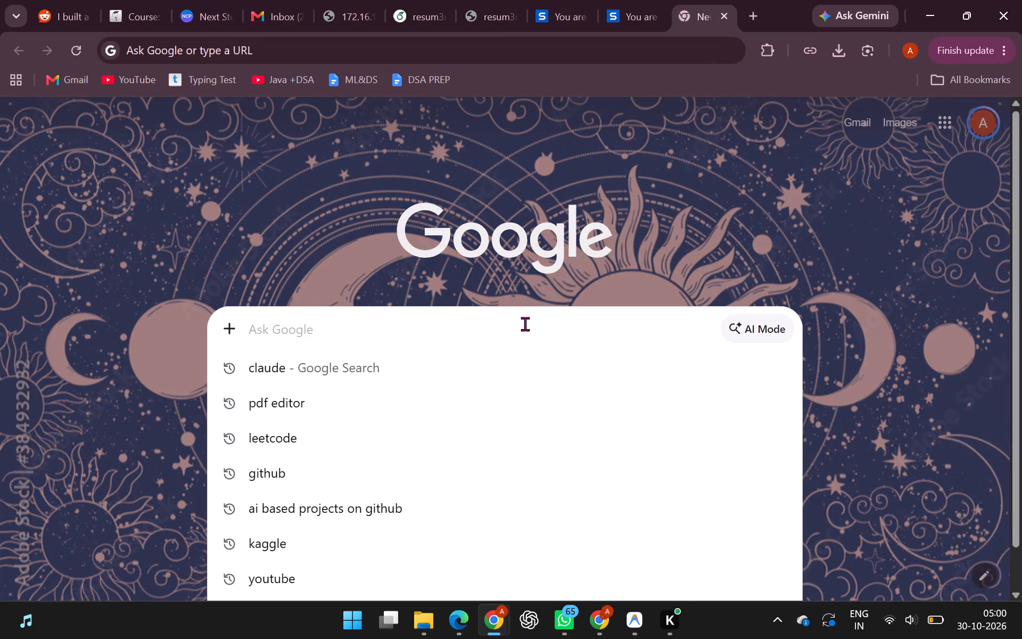
key(c)
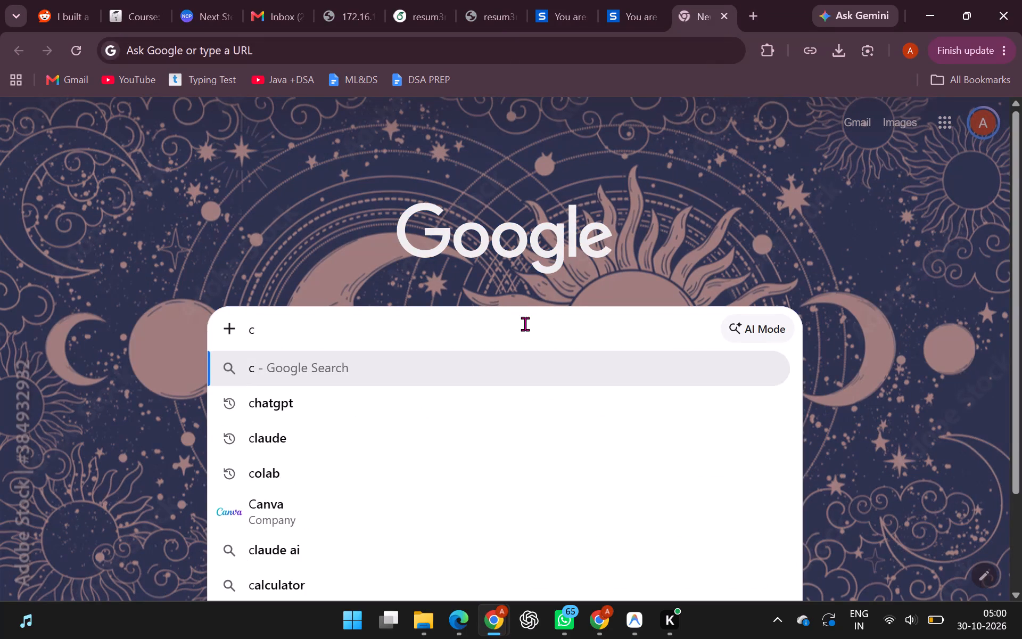
click(389, 208)
click(234, 474)
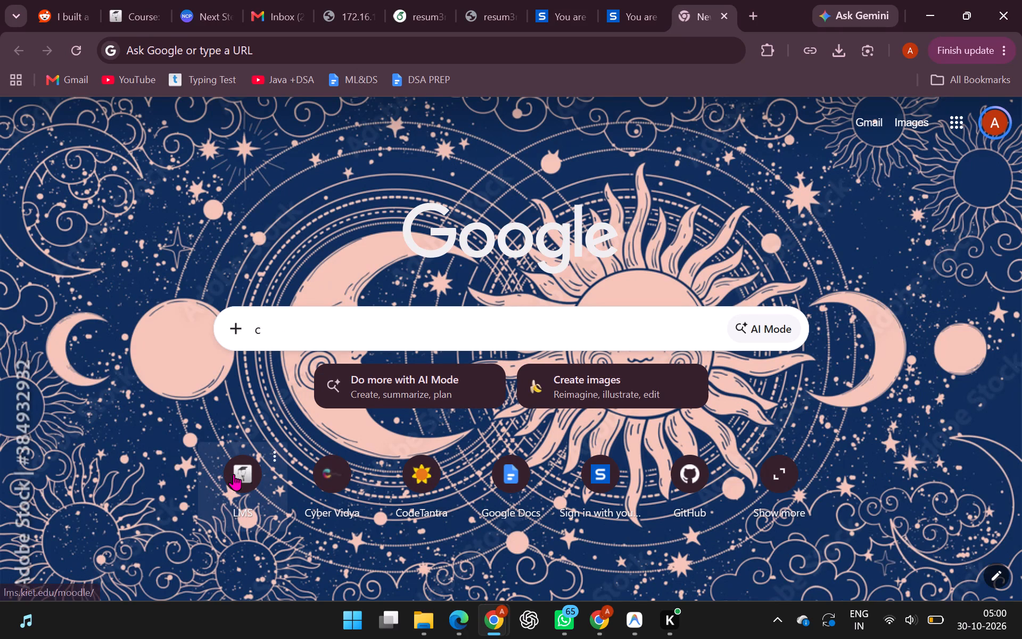
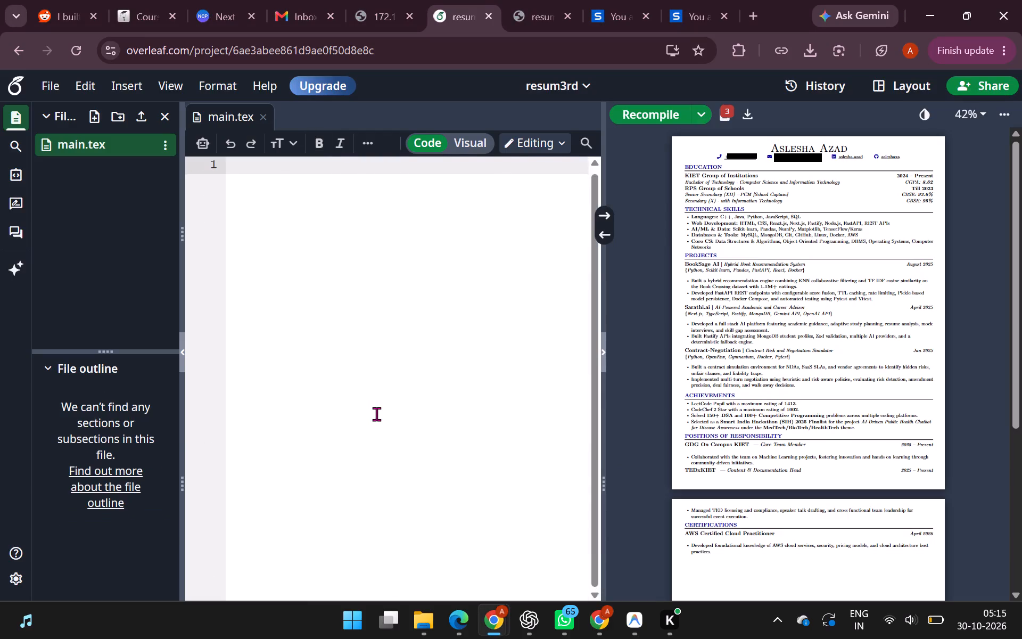
click(653, 109)
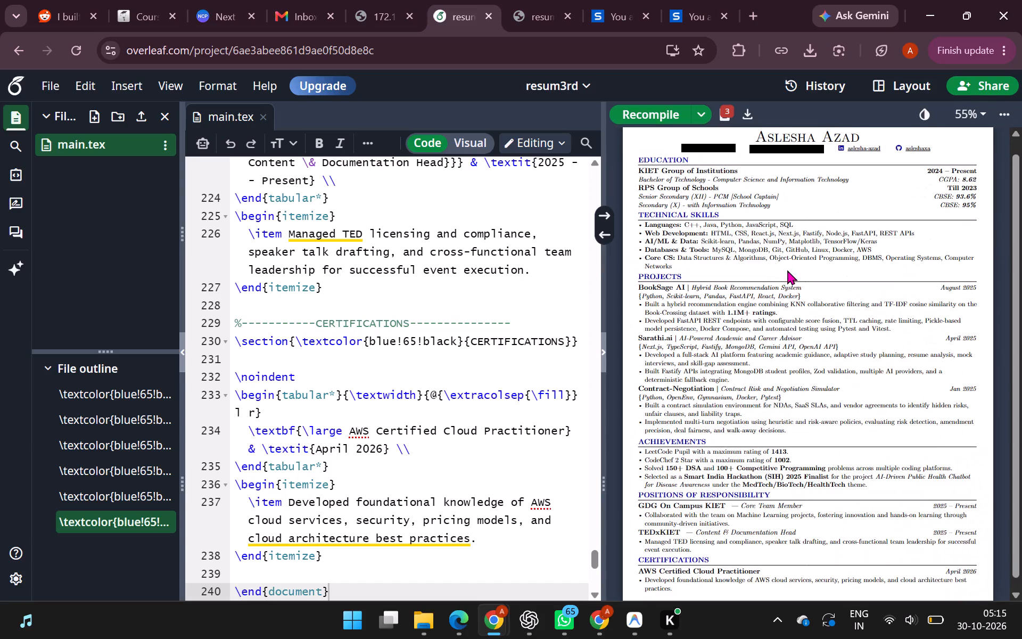
Hide the project file tree and enlarge the compiled resume preview to examine its Technical Skills, Projects and Achievements sections.
scroll(787, 270, up, 2)
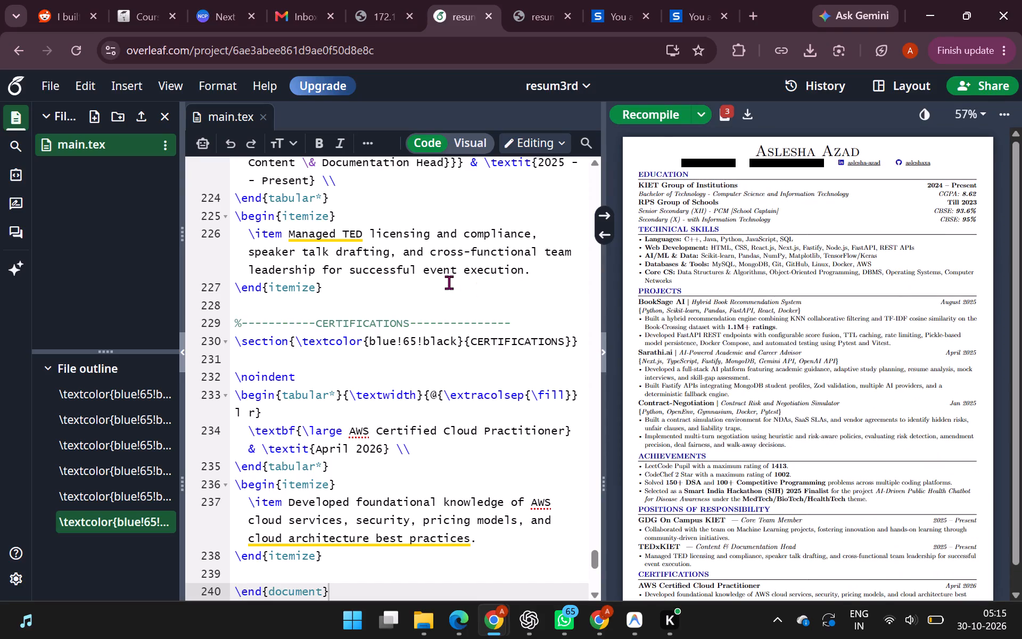
scroll(449, 282, up, 14)
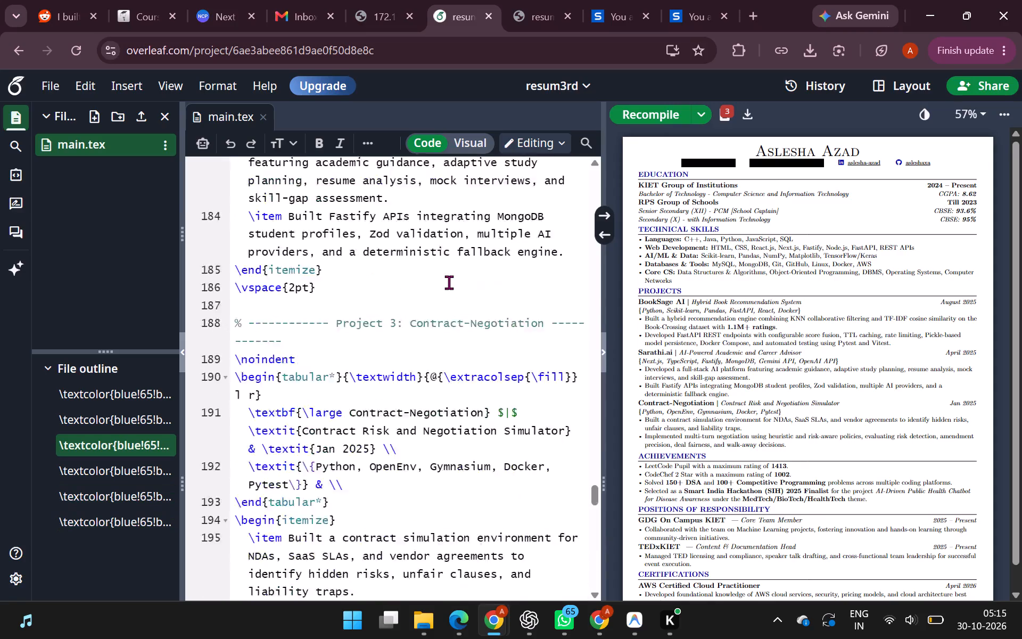
scroll(449, 282, up, 4)
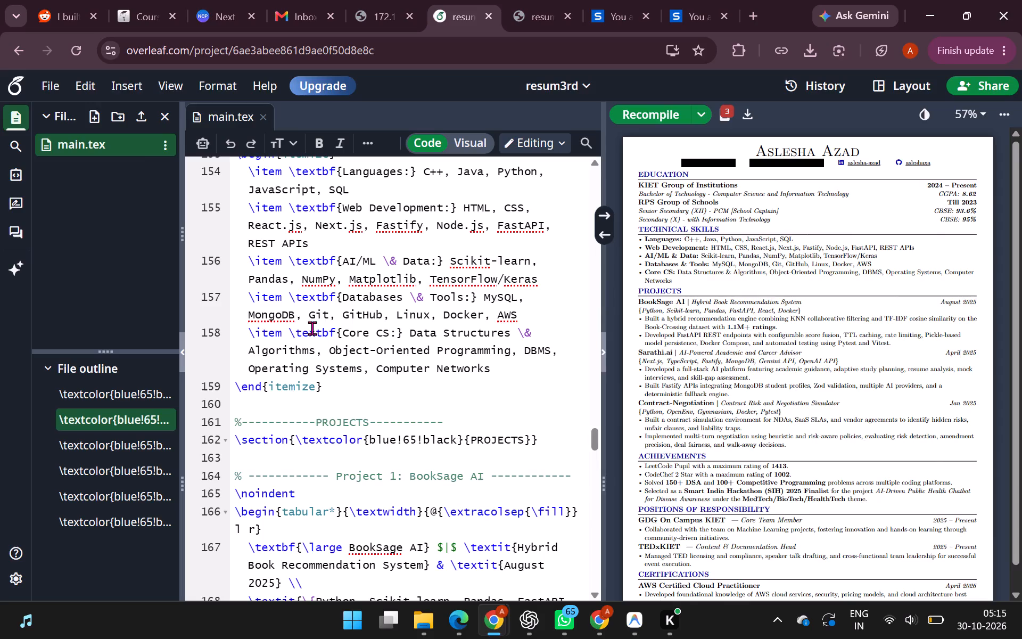
click(166, 115)
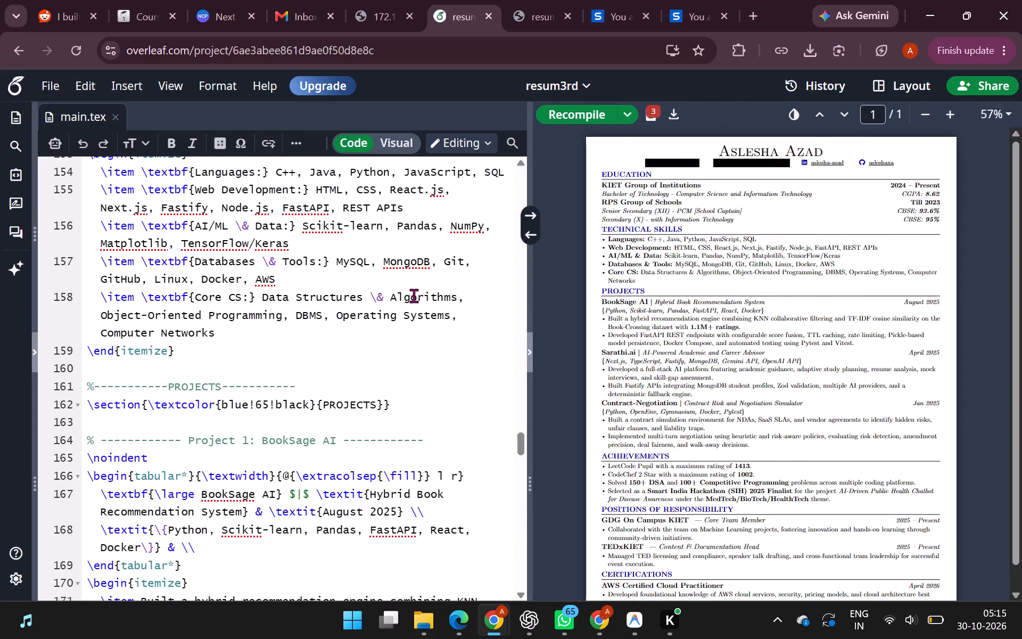
scroll(670, 379, up, 1)
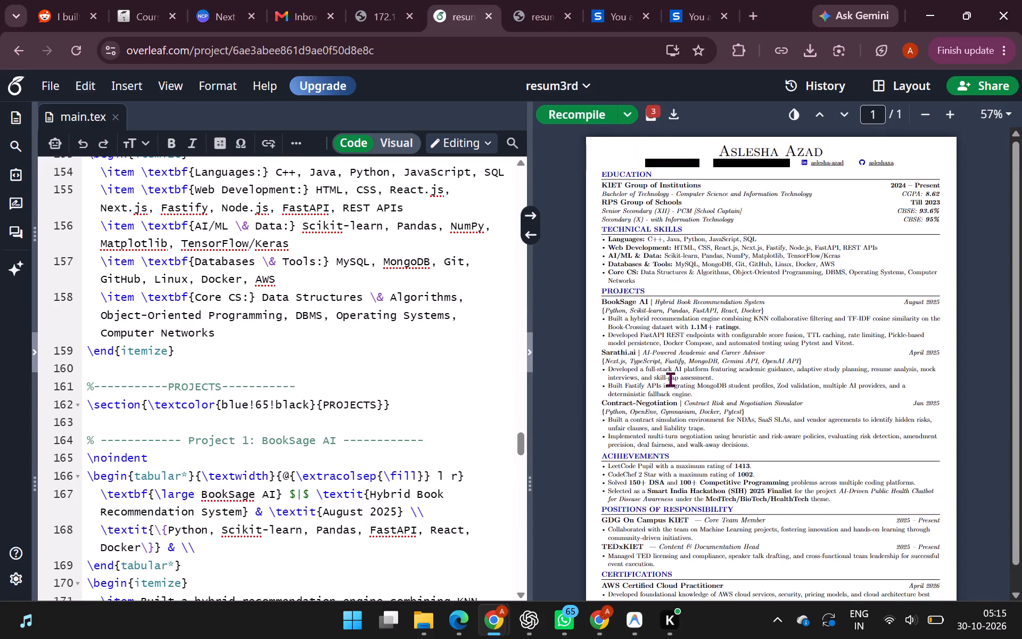
scroll(670, 379, up, 1)
scroll(670, 379, right, 1)
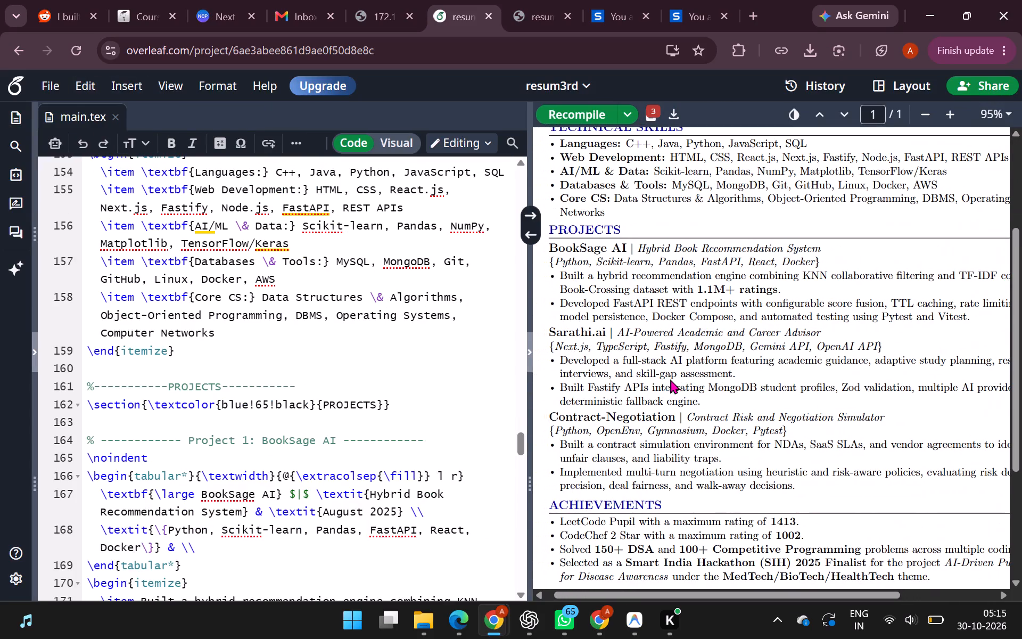
Close the browser tab showing the older downloaded resume, resum3rd (3).pdf.
click(541, 0)
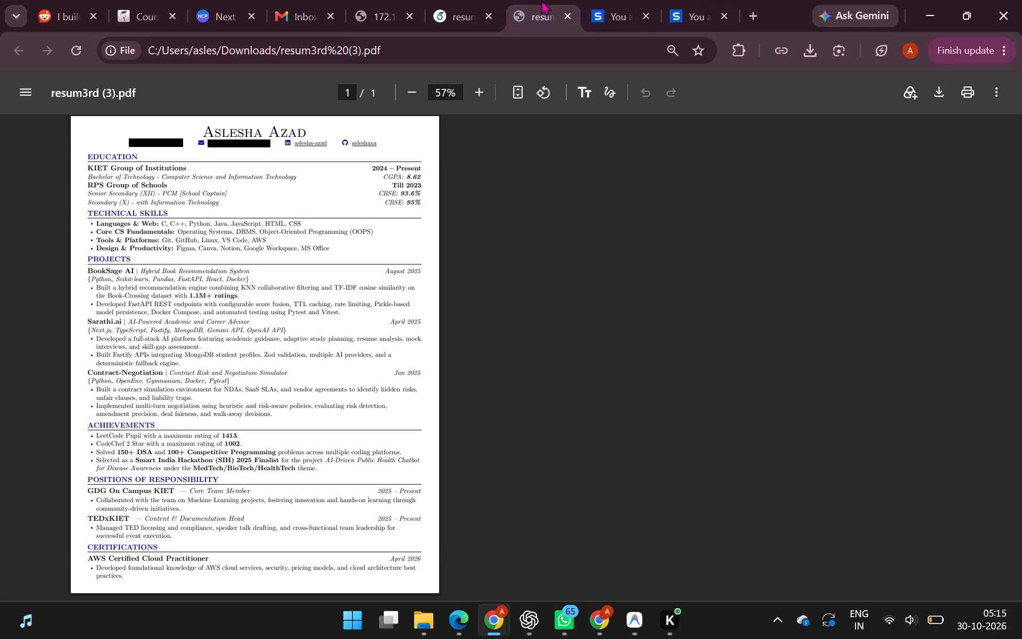
click(568, 18)
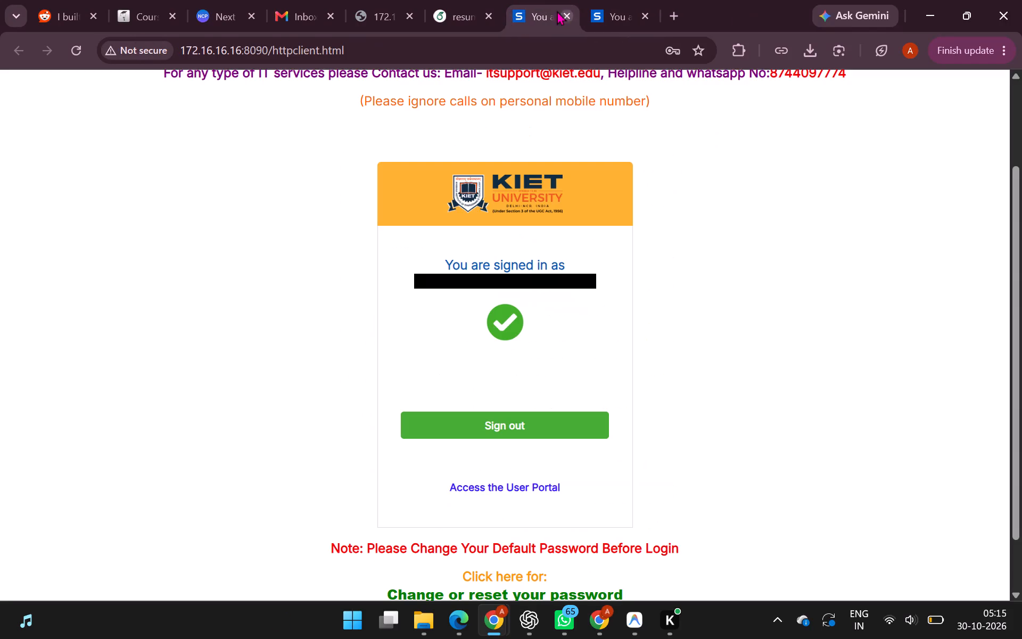
Open a new browser tab, place it beside the resume project's tab, and load the GitHub profile in it.
click(673, 14)
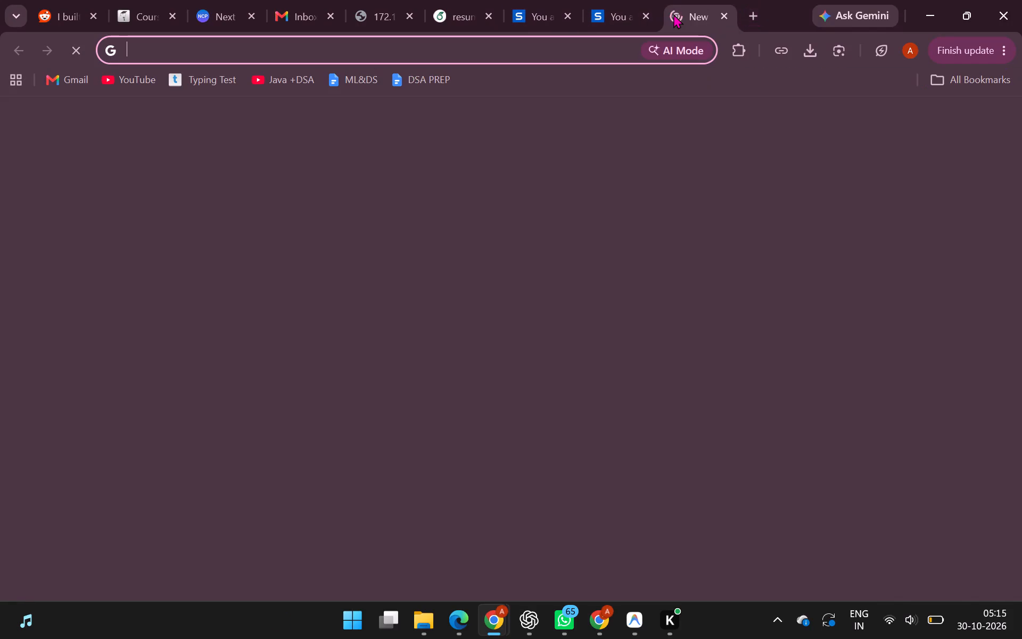
drag(690, 14, 539, 0)
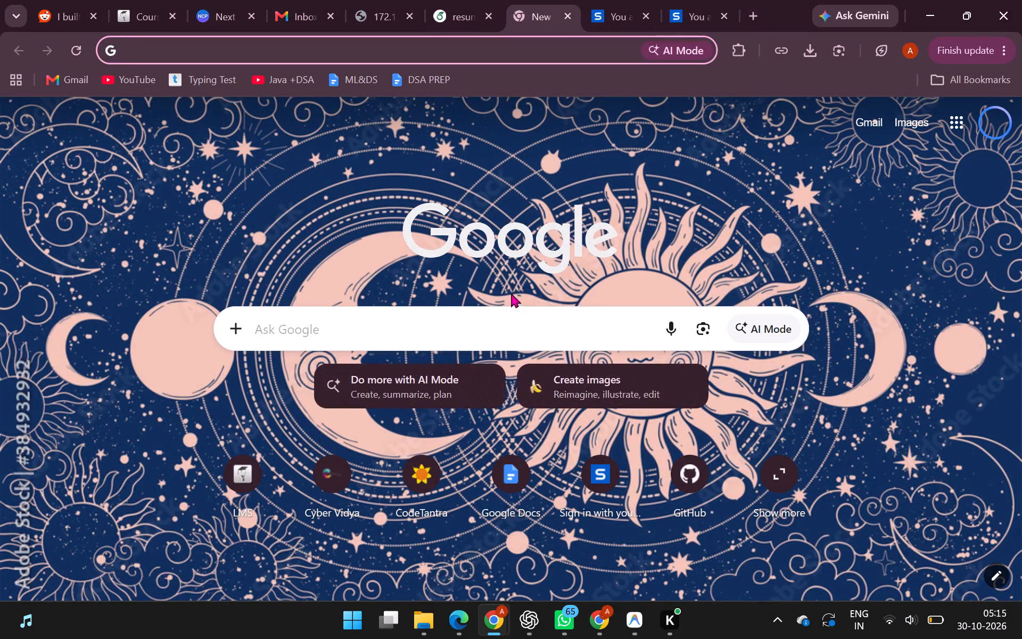
click(492, 311)
click(383, 183)
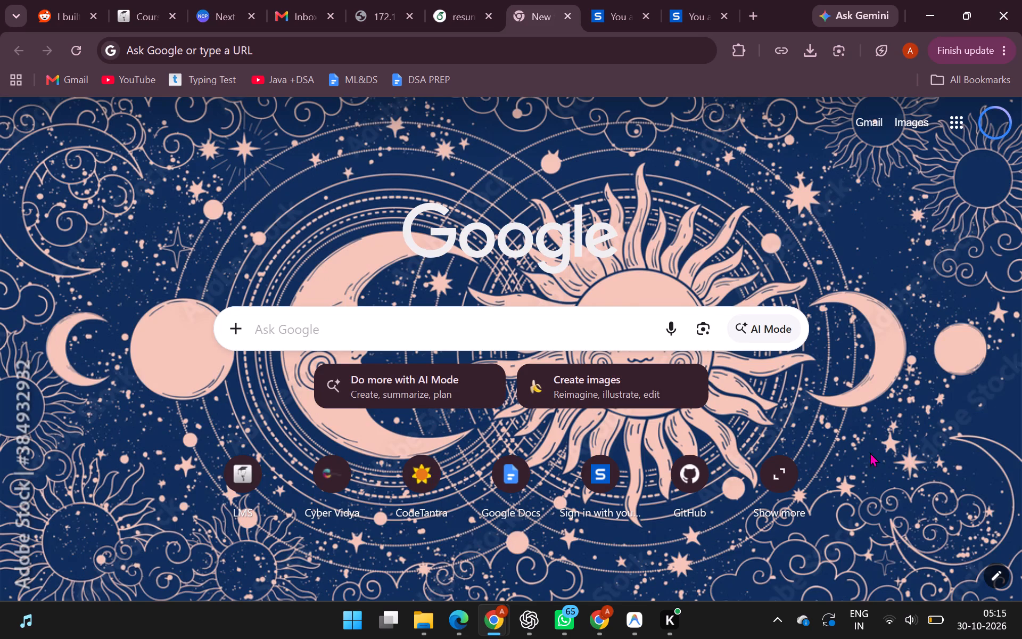
click(712, 491)
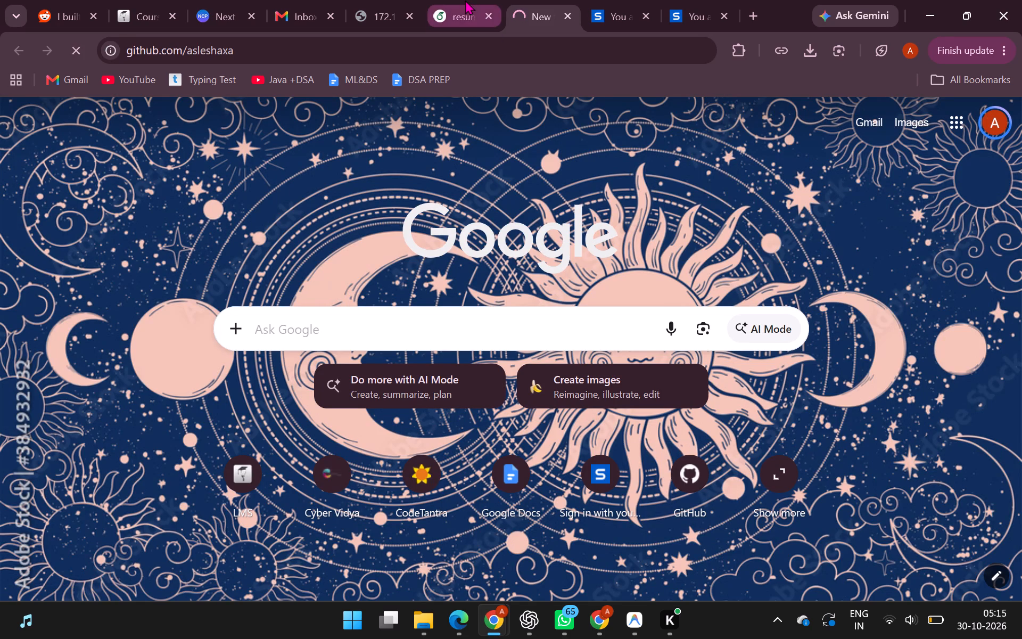
click(465, 0)
click(541, 2)
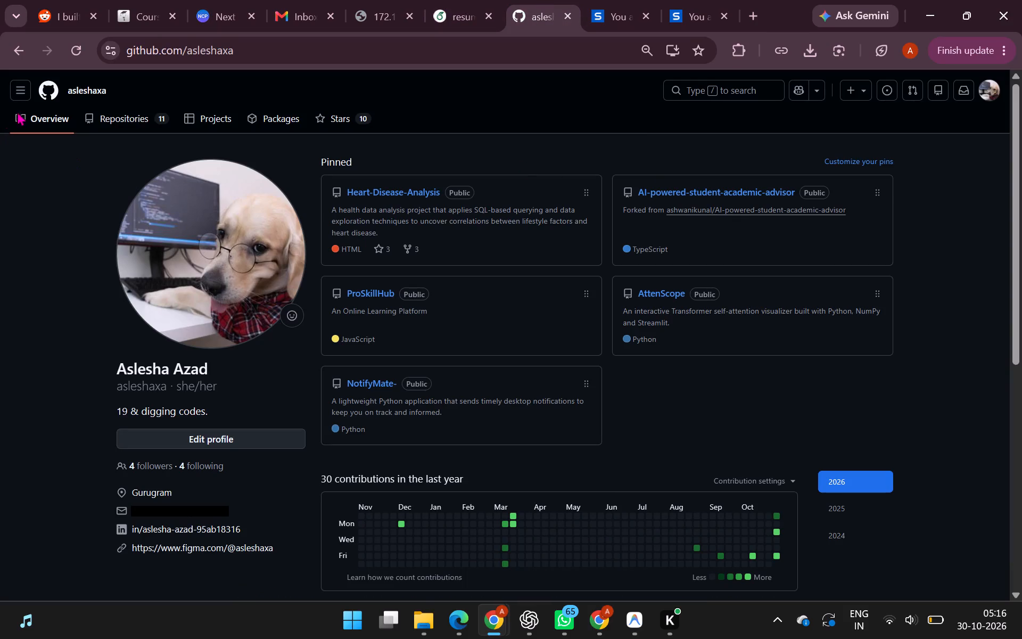
Show the profile's repositories and open the BookMatch-AI repository.
click(17, 90)
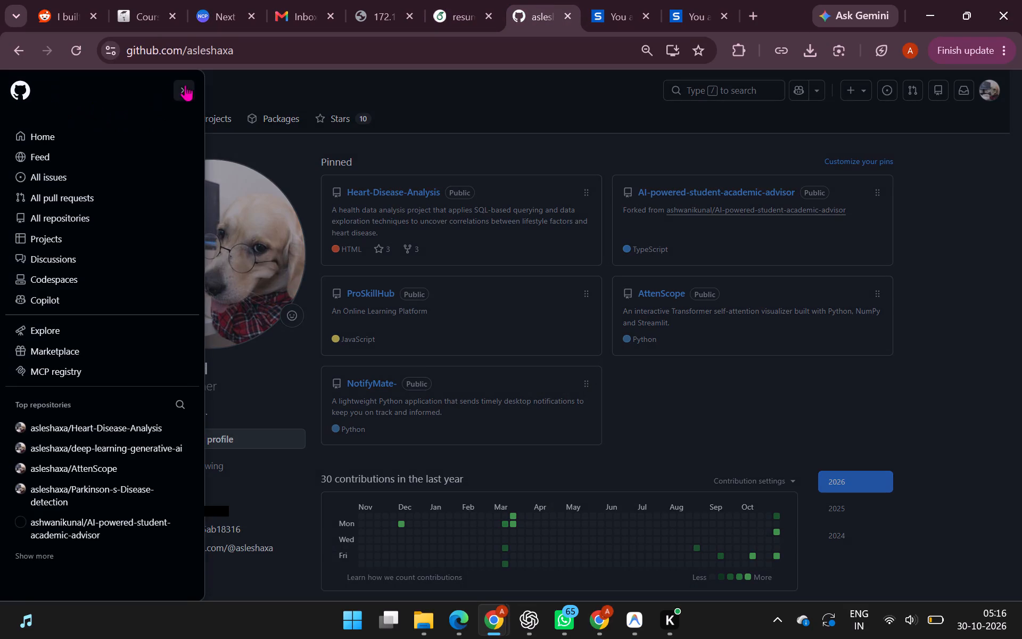
click(184, 86)
click(156, 113)
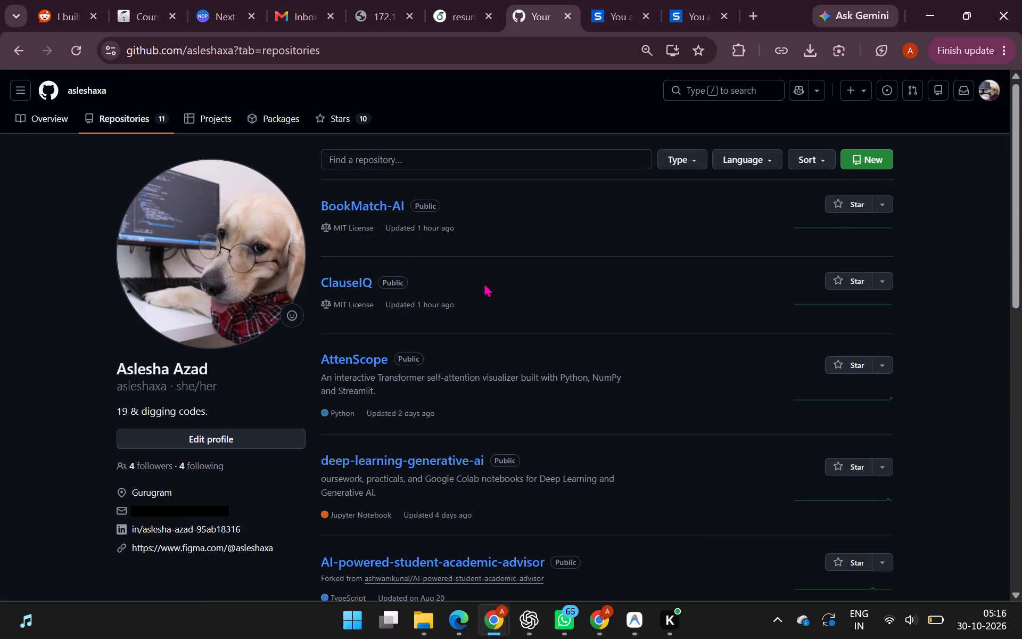
click(394, 209)
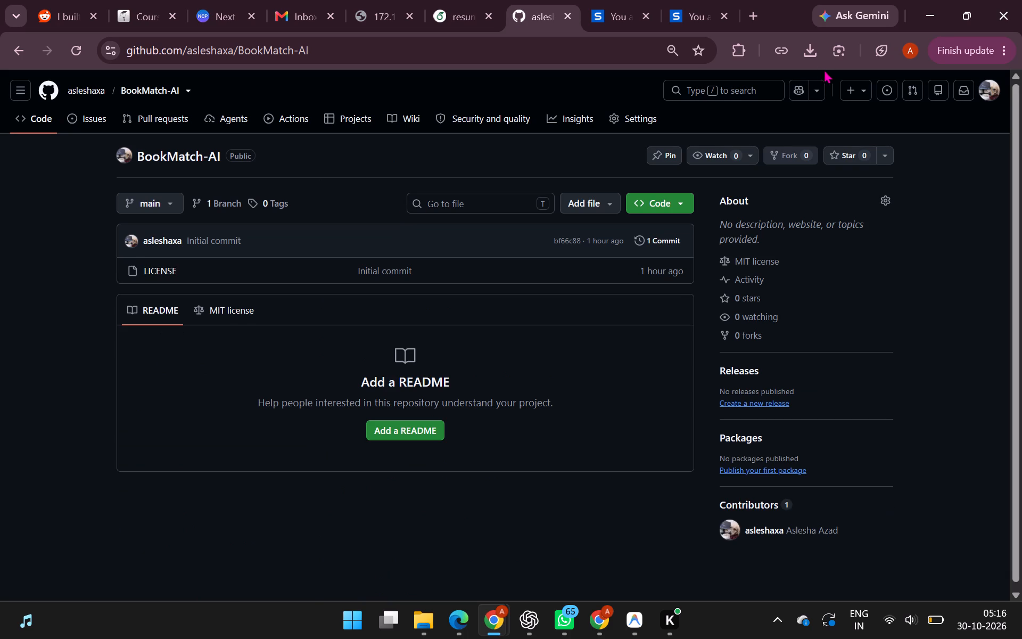
Copy the BookMatch-AI repository's link, followed by its name from the page heading.
click(781, 52)
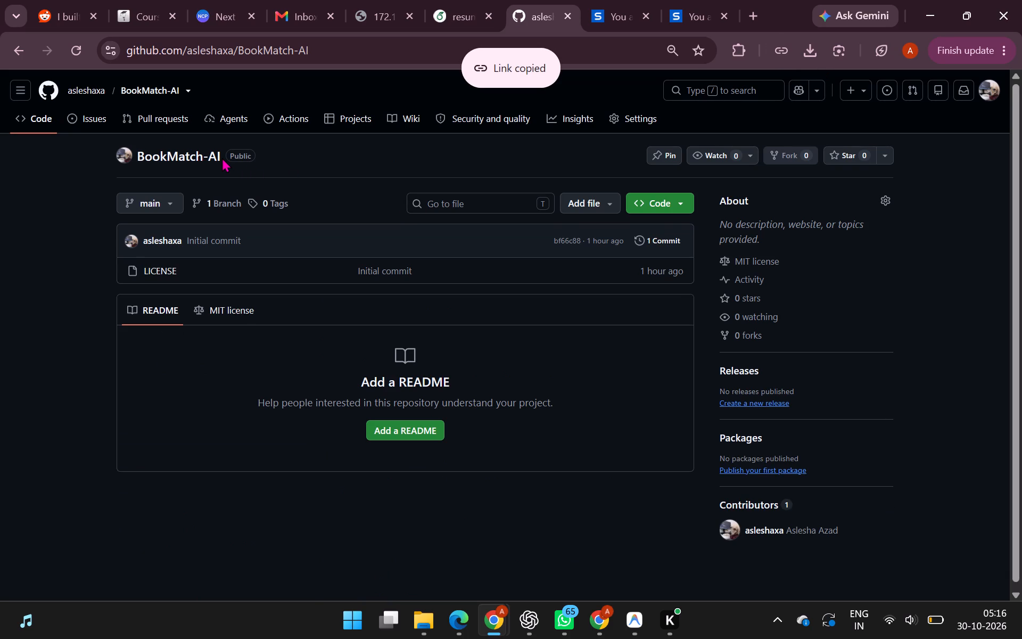
drag(221, 157, 130, 162)
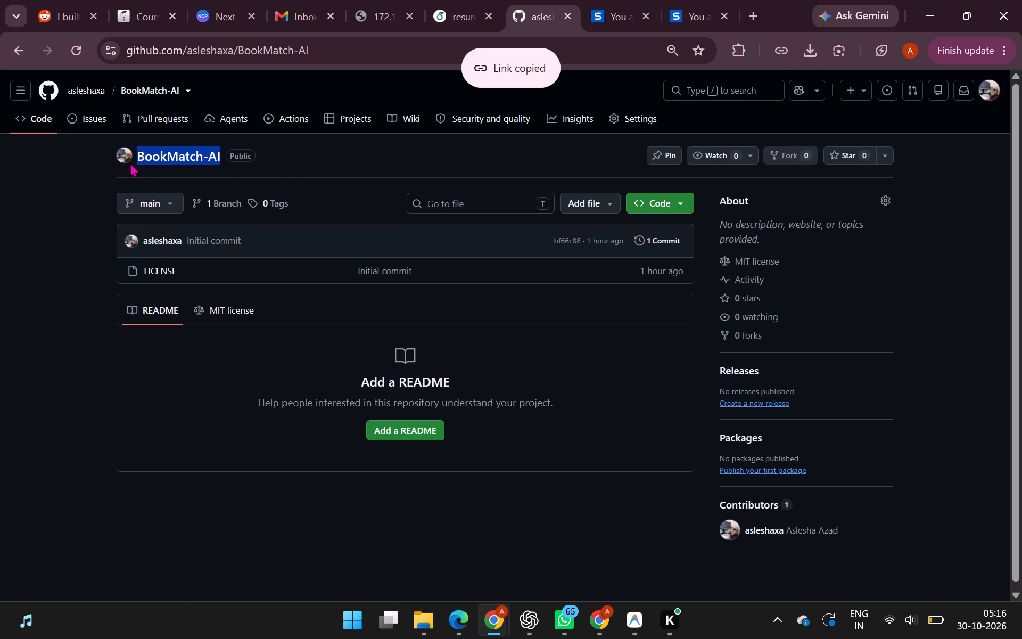
key(ctrl+c)
Back in main.tex, replace the Project 1 title "BookSage AI" with the copied name "BookMatch-AI".
click(458, 0)
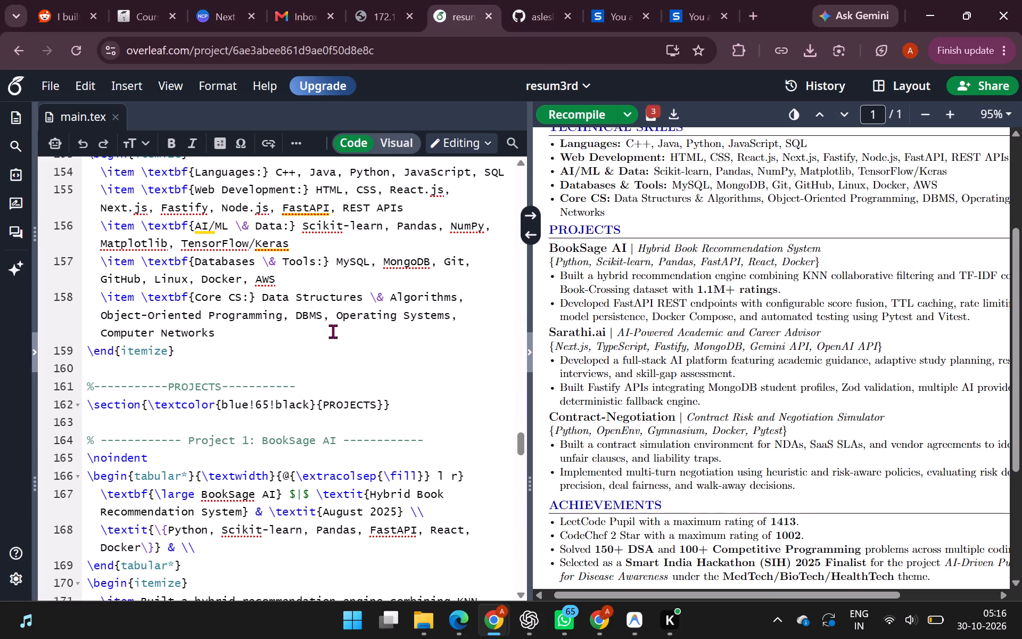
scroll(333, 331, down, 1)
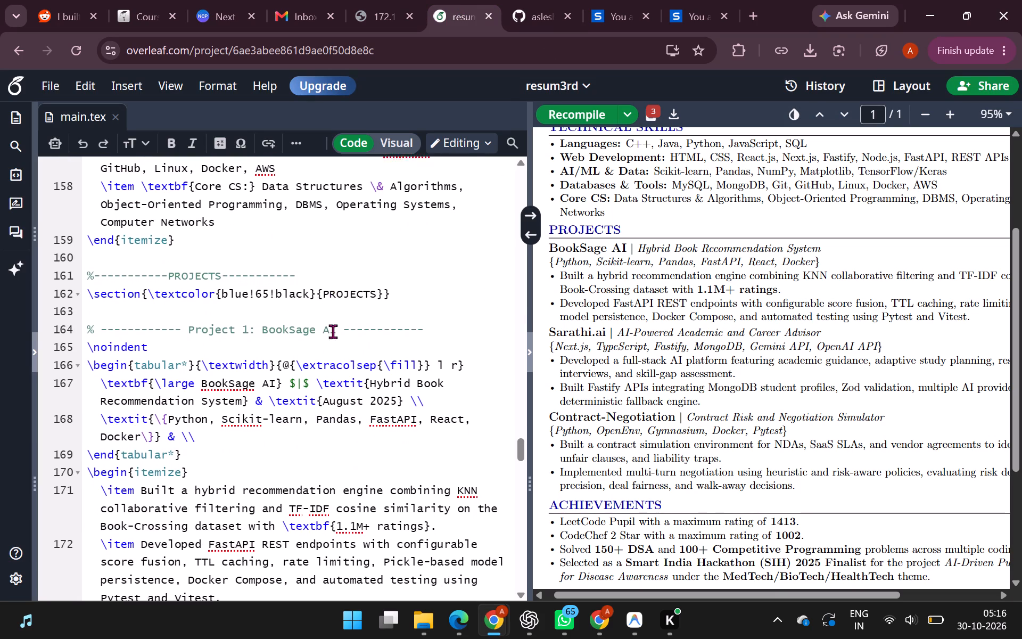
scroll(333, 331, down, 1)
click(278, 369)
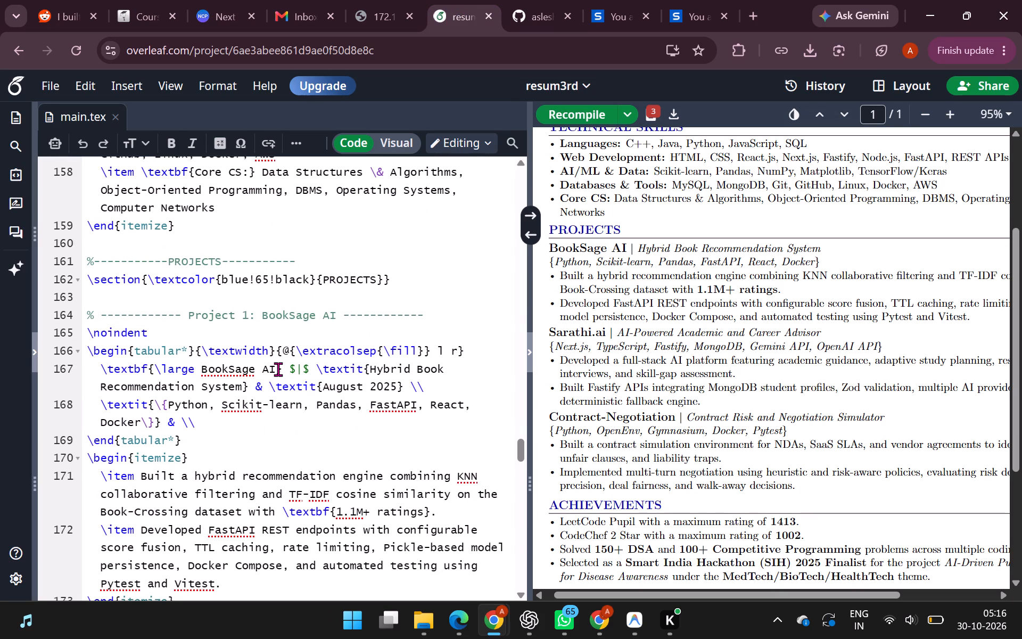
key(BackSpace)
key(BackSpace)
key(BackSpace)
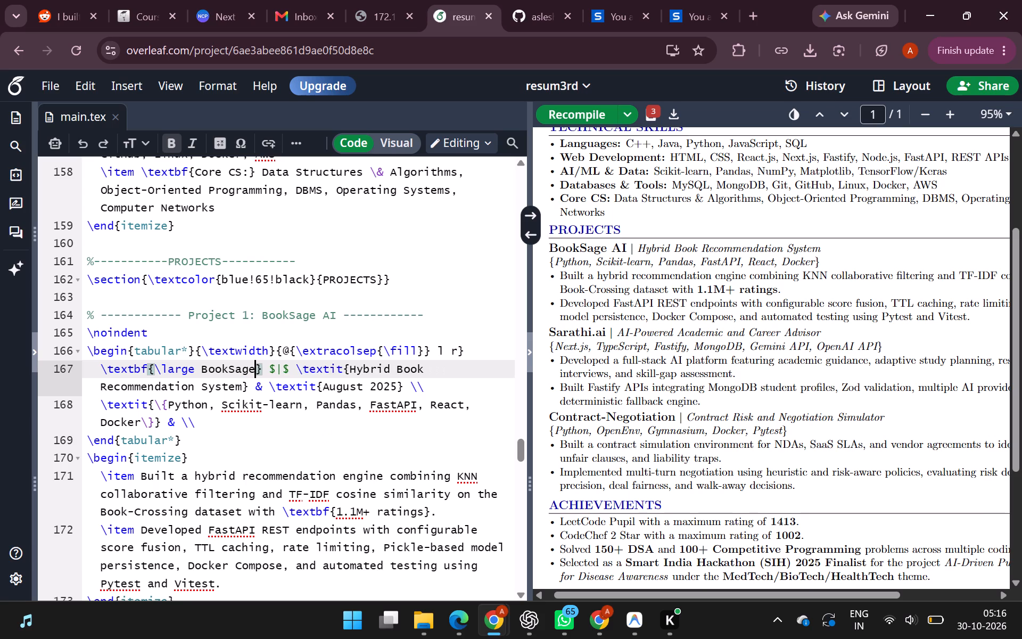
key(BackSpace)
key(BackSpace)
key(BackSpace)
key(BackSpace)
key(BackSpace)
key(BackSpace)
key(BackSpace)
key(BackSpace)
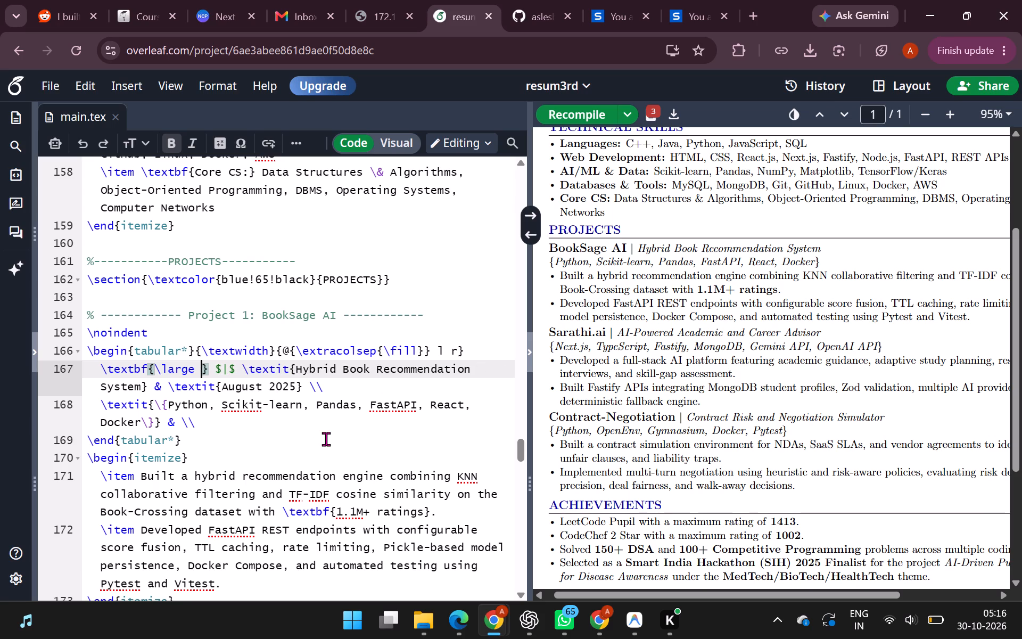
key(ctrl+v)
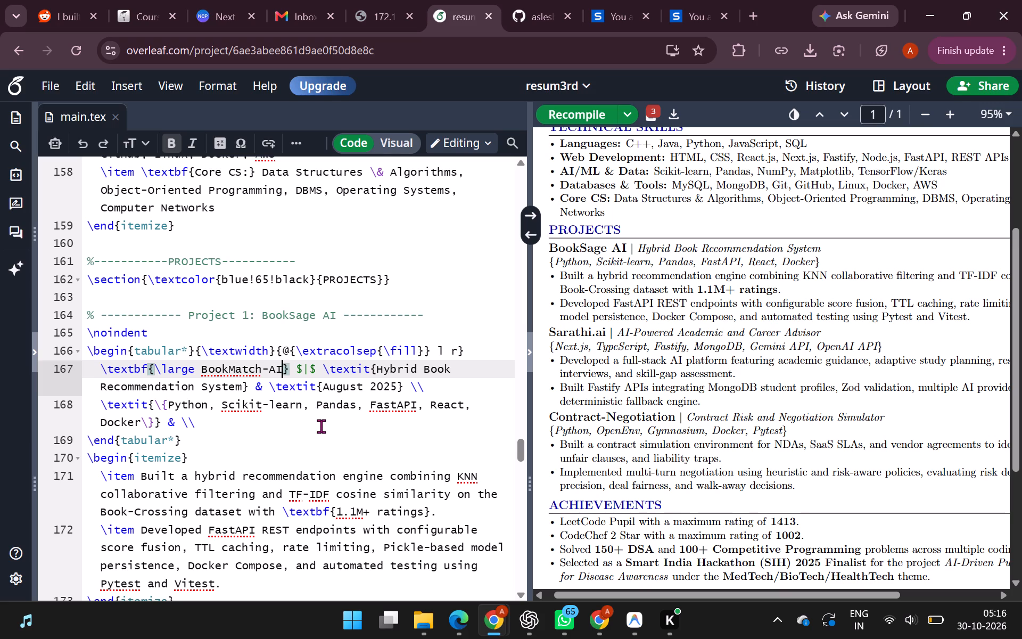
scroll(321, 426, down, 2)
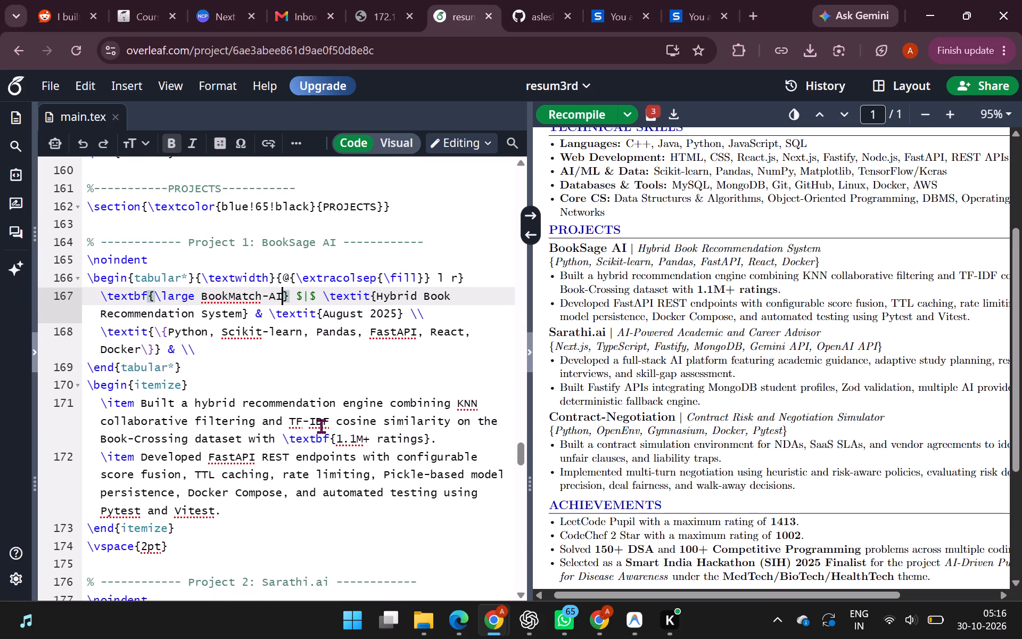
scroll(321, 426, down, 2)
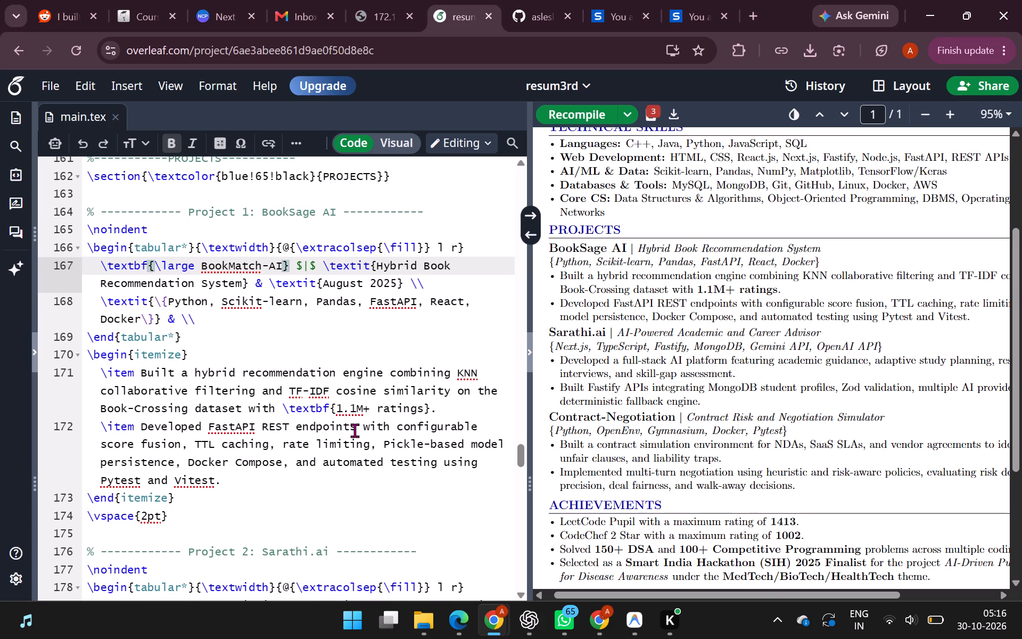
Read through the Project 1 and Project 2 entries in main.tex.
scroll(355, 430, down, 2)
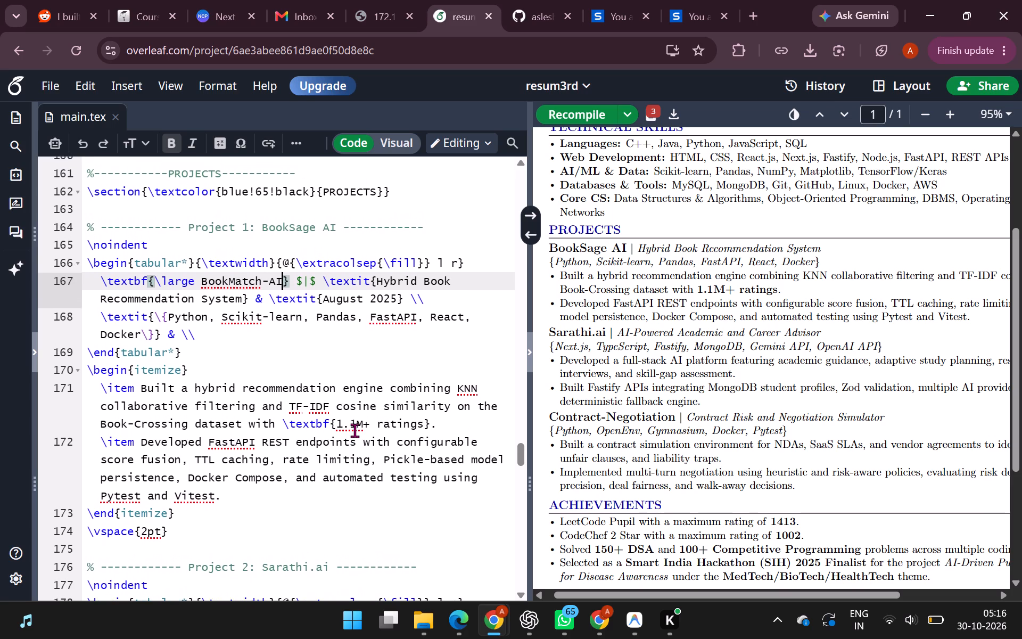
scroll(355, 430, down, 2)
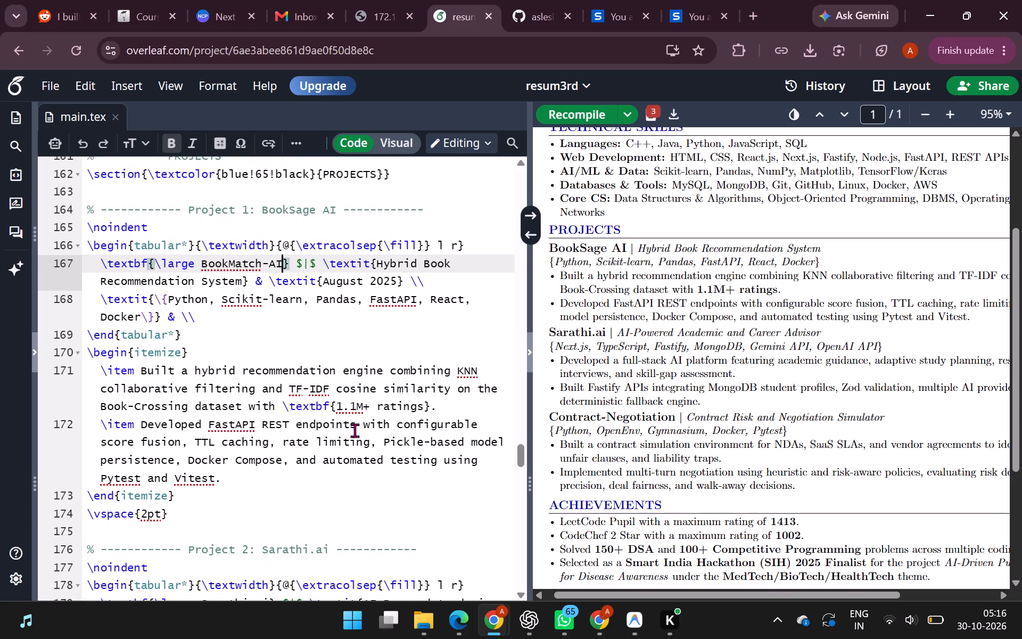
scroll(355, 430, down, 2)
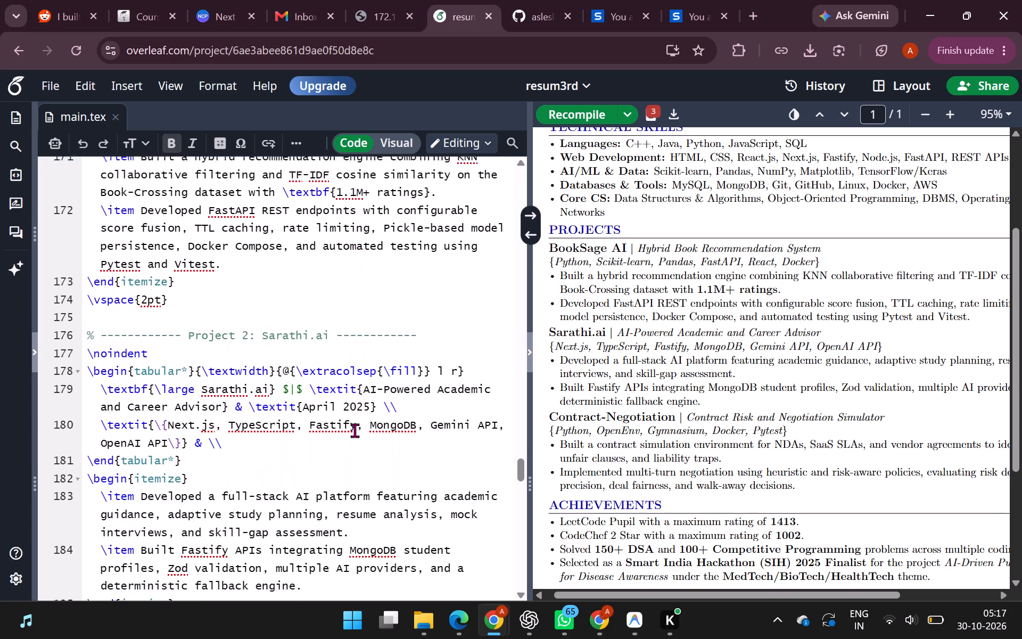
scroll(355, 430, down, 2)
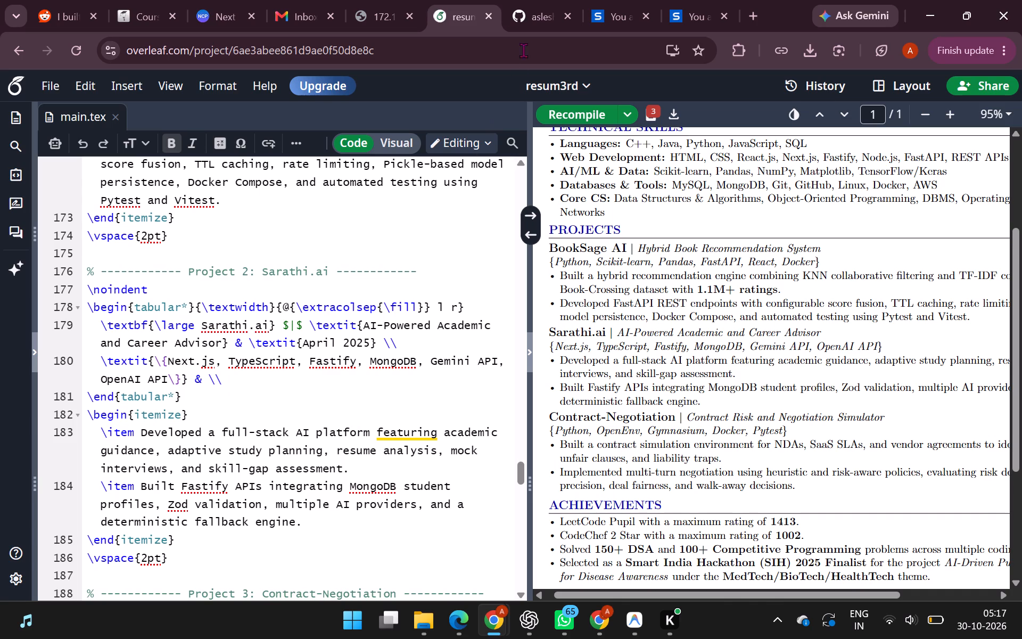
Switch to the GitHub tab and copy the name "ClauseIQ" from the profile's repository list.
click(533, 0)
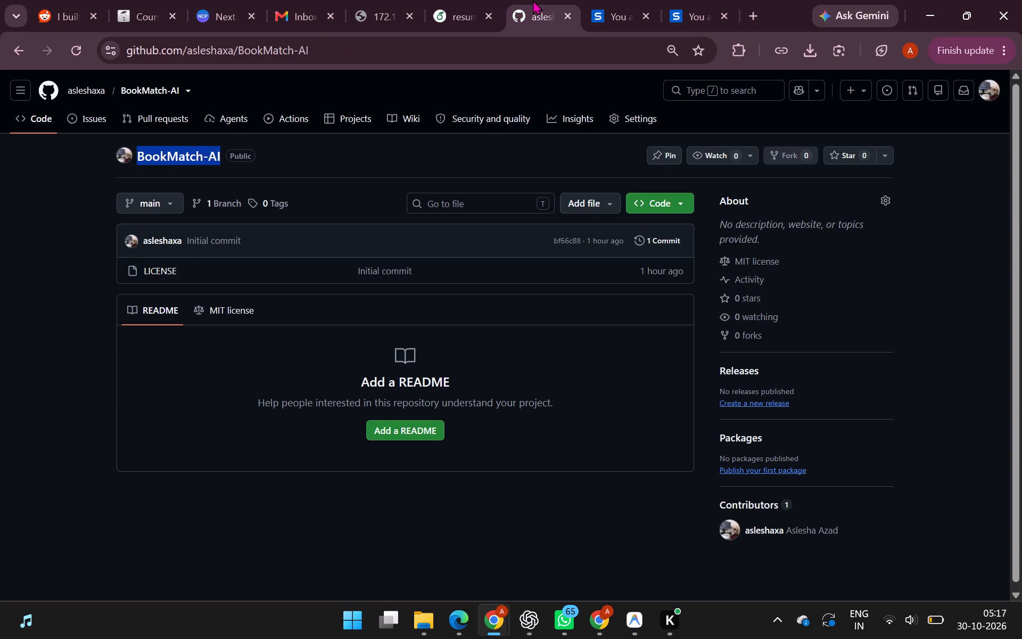
click(94, 84)
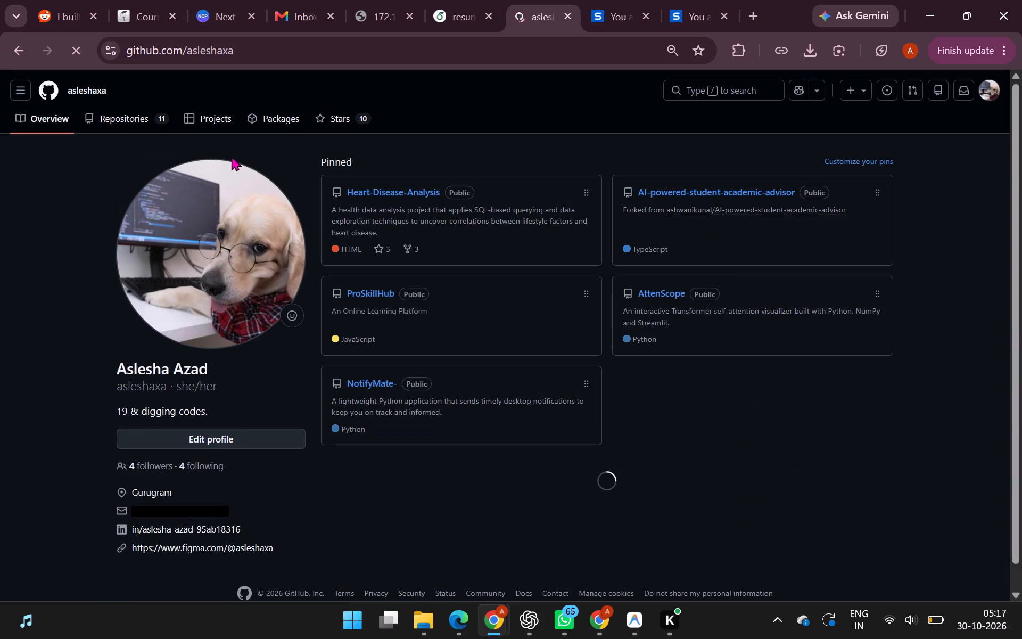
click(116, 114)
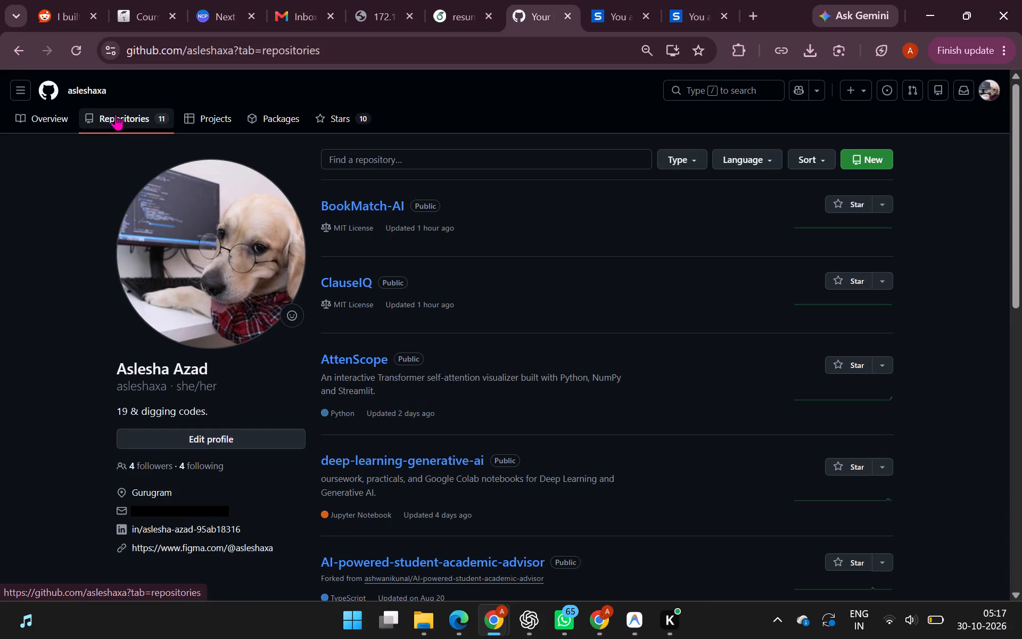
click(336, 285)
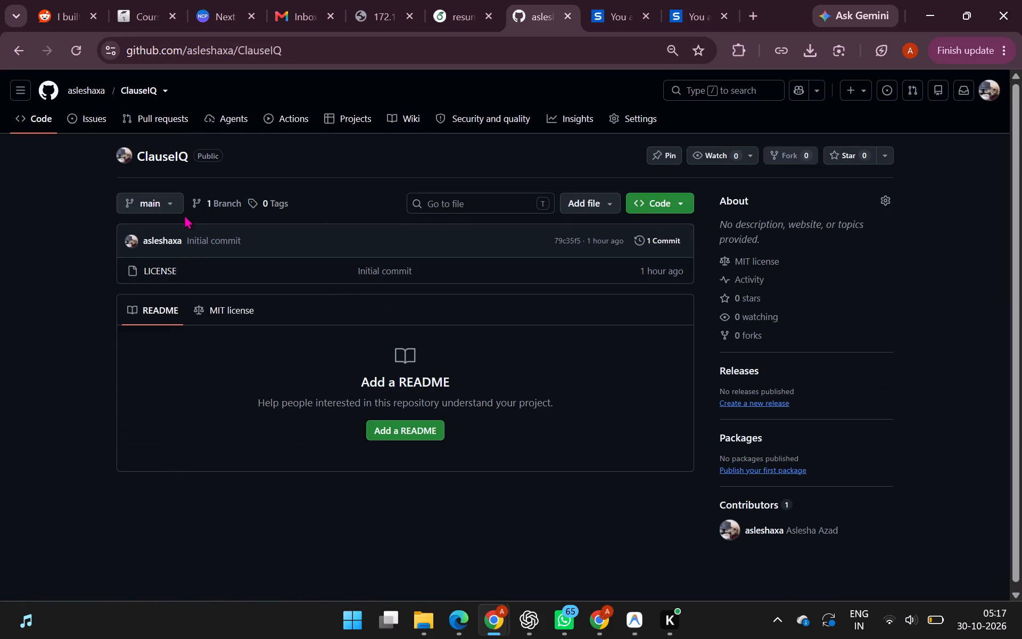
drag(188, 151, 148, 152)
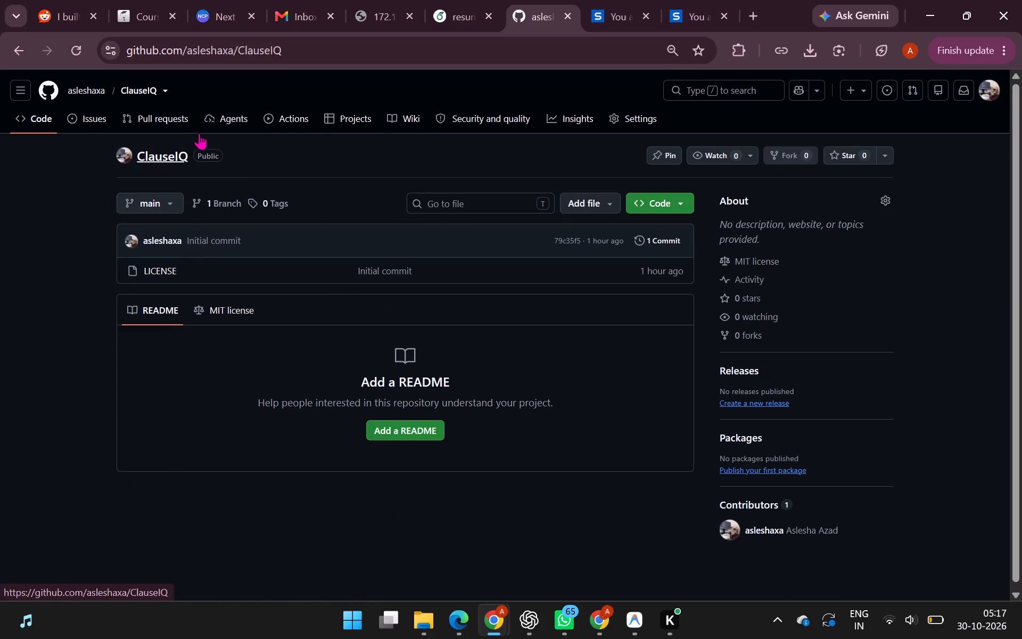
click(777, 54)
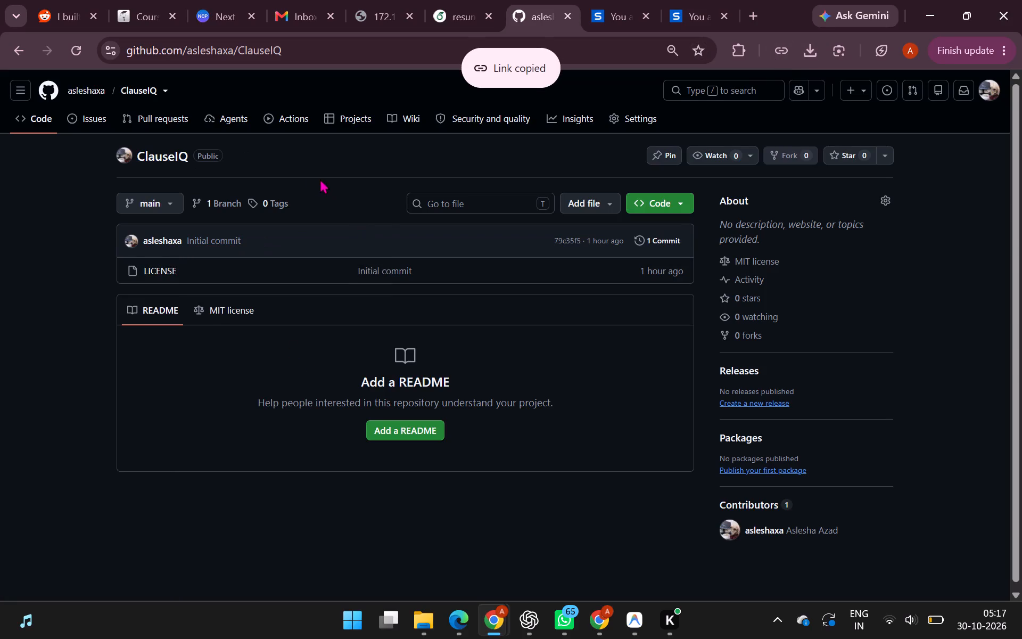
click(20, 45)
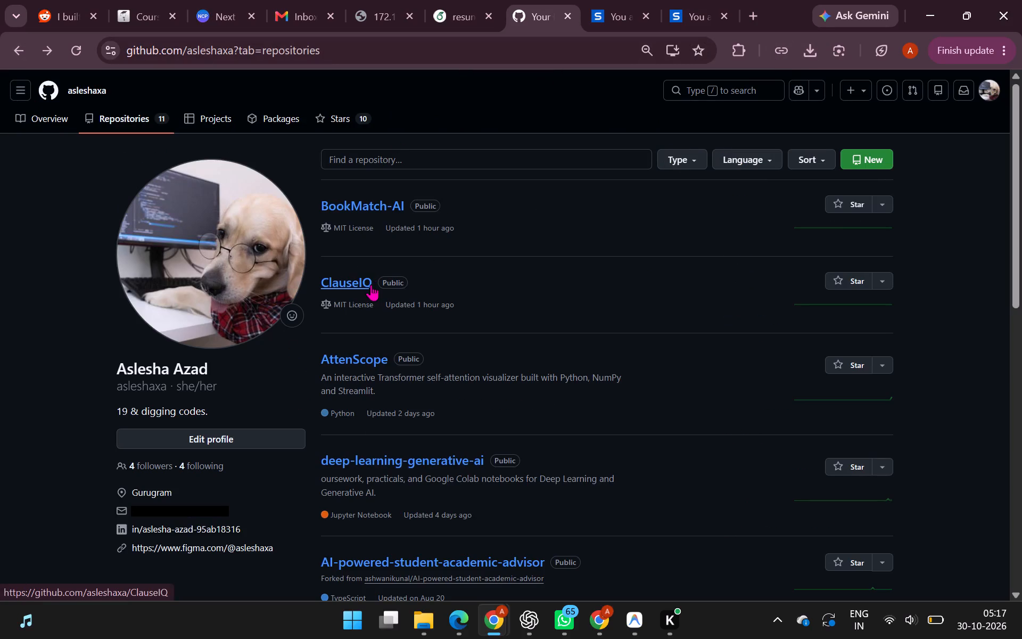
drag(375, 285, 319, 282)
key(ctrl+c)
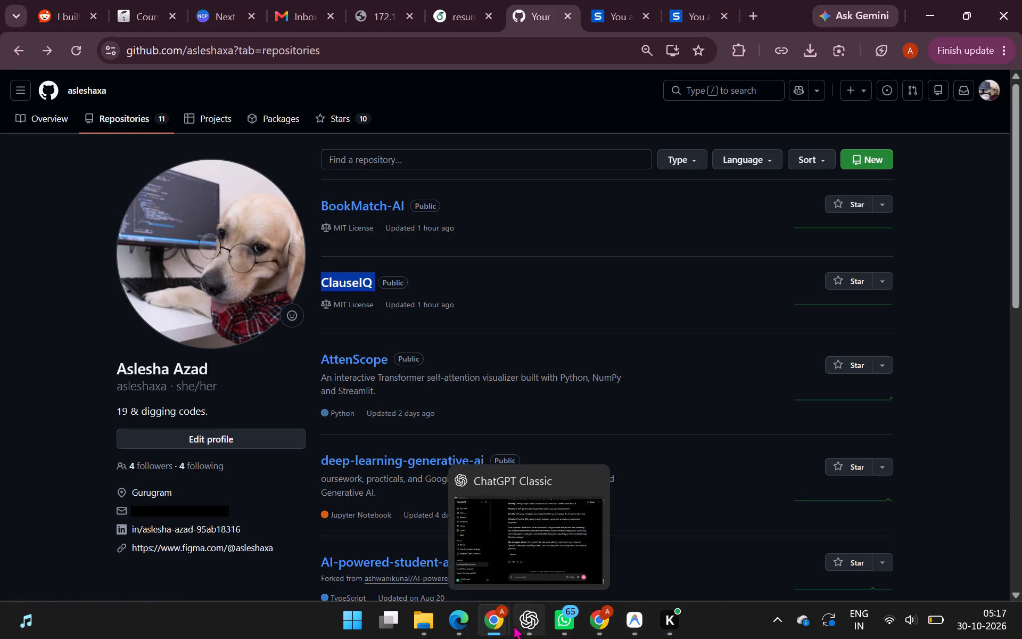
Back in main.tex, replace the Project 3 title "Contract-Negotiation" with the copied name "ClauseIQ", keeping its initial C capitalised.
click(462, 0)
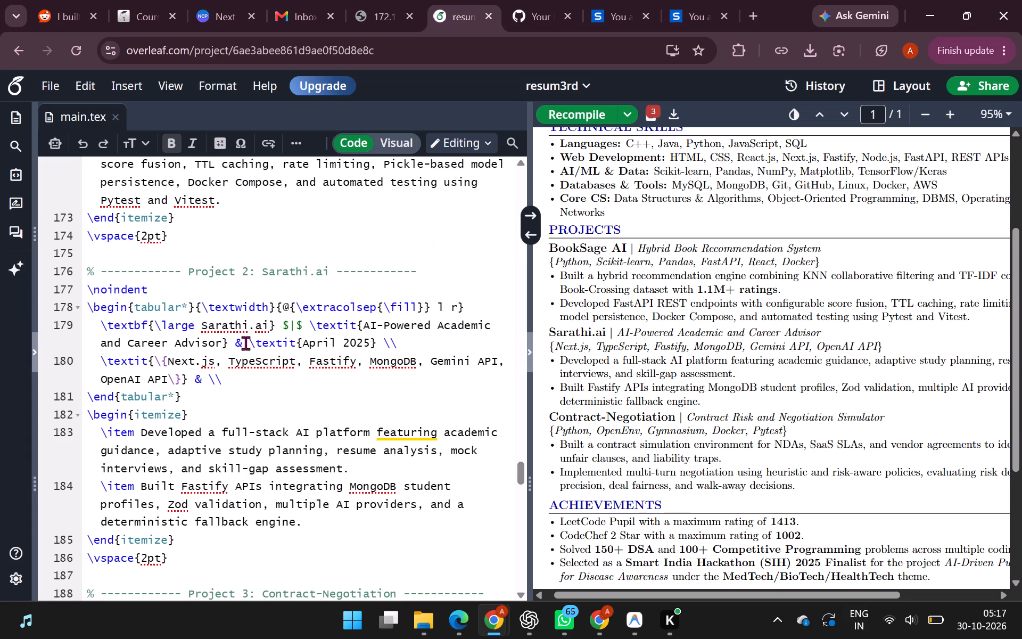
scroll(266, 420, down, 4)
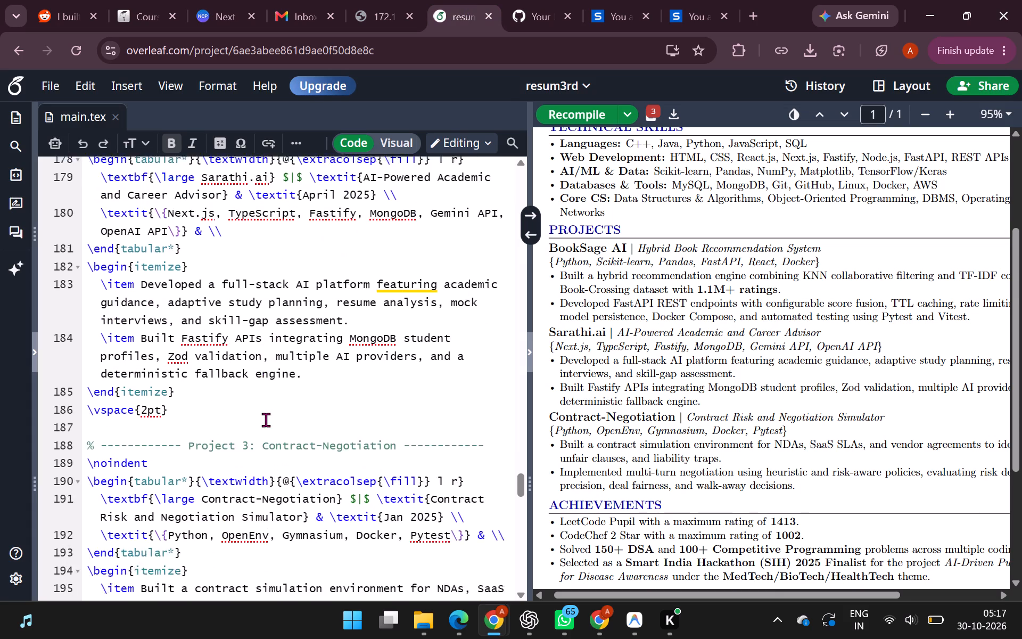
scroll(266, 420, down, 4)
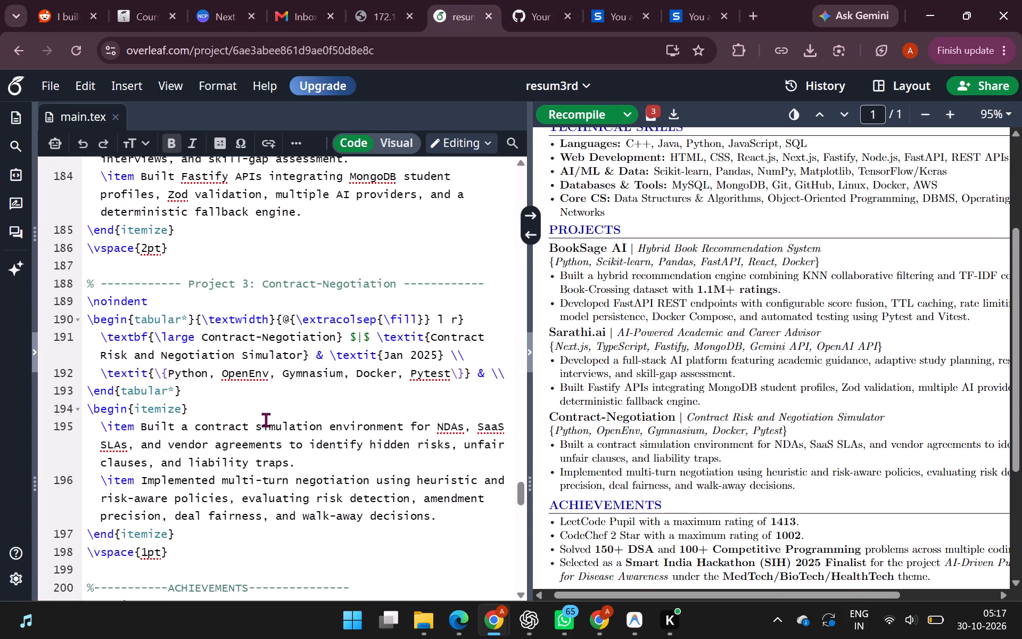
click(339, 335)
key(BackSpace)
key(BackSpace)
key(BackSpace)
key(BackSpace)
key(BackSpace)
key(BackSpace)
key(BackSpace)
key(BackSpace)
key(BackSpace)
key(BackSpace)
key(BackSpace)
key(BackSpace)
key(BackSpace)
key(BackSpace)
key(BackSpace)
key(BackSpace)
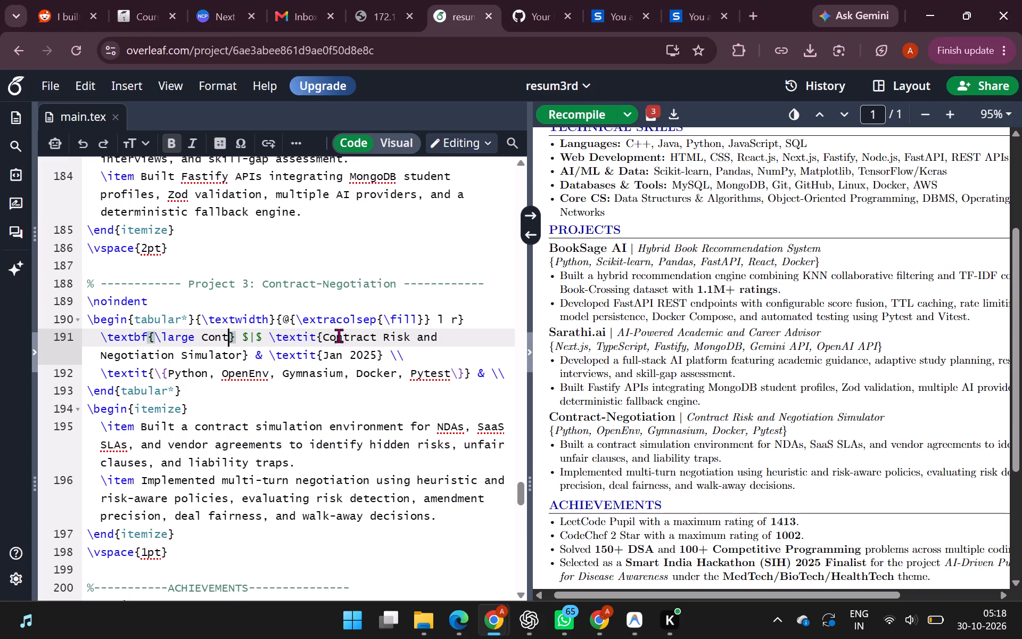
key(BackSpace)
key(BackSpace)
key(BackSpace)
key(BackSpace)
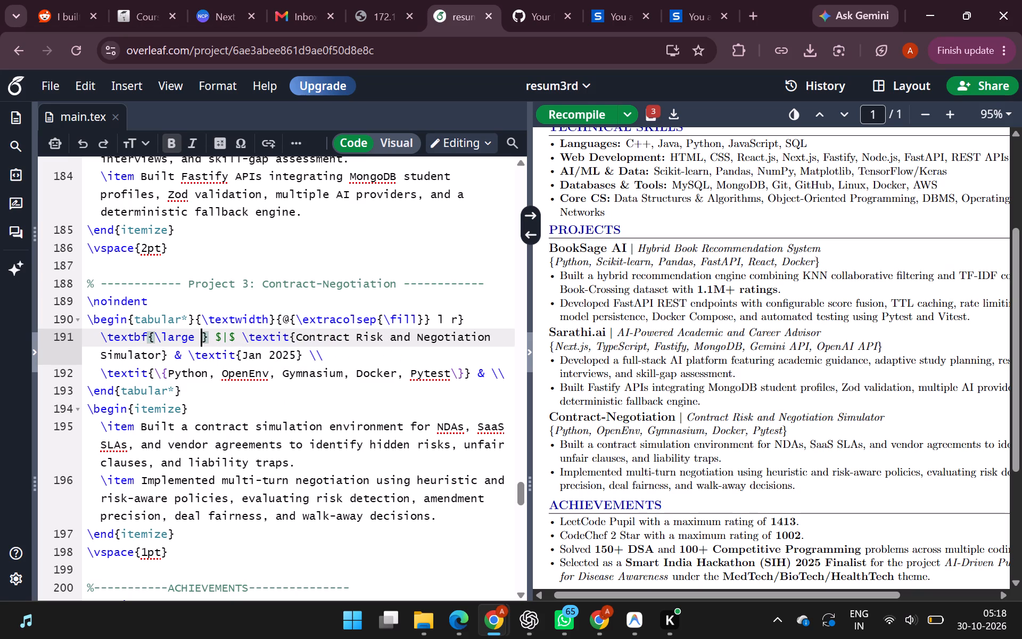
key(ctrl+v)
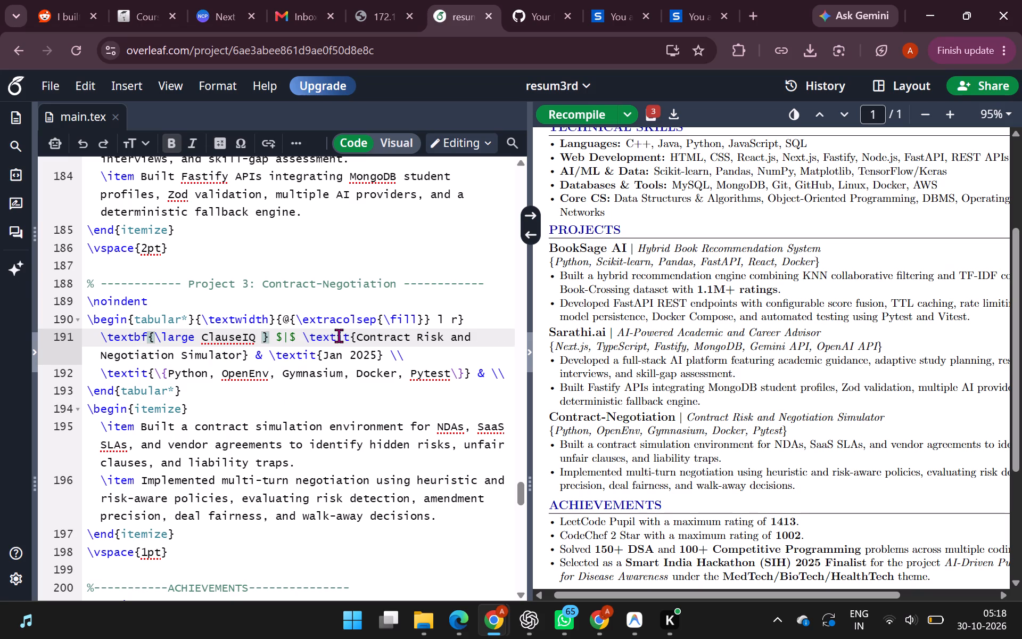
click(208, 340)
key(BackSpace)
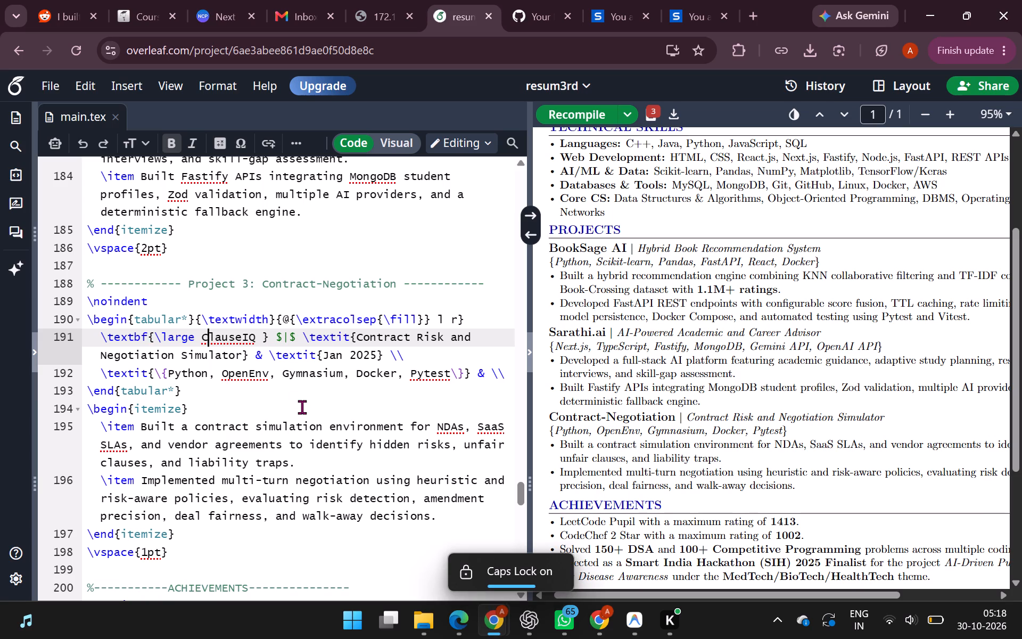
key(BackSpace)
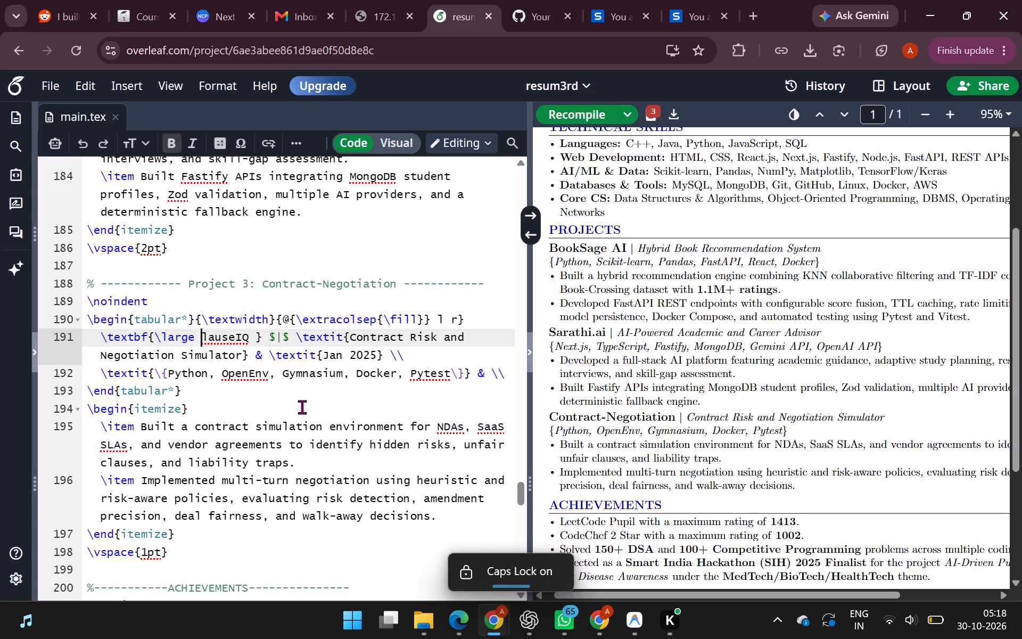
key(c)
click(347, 413)
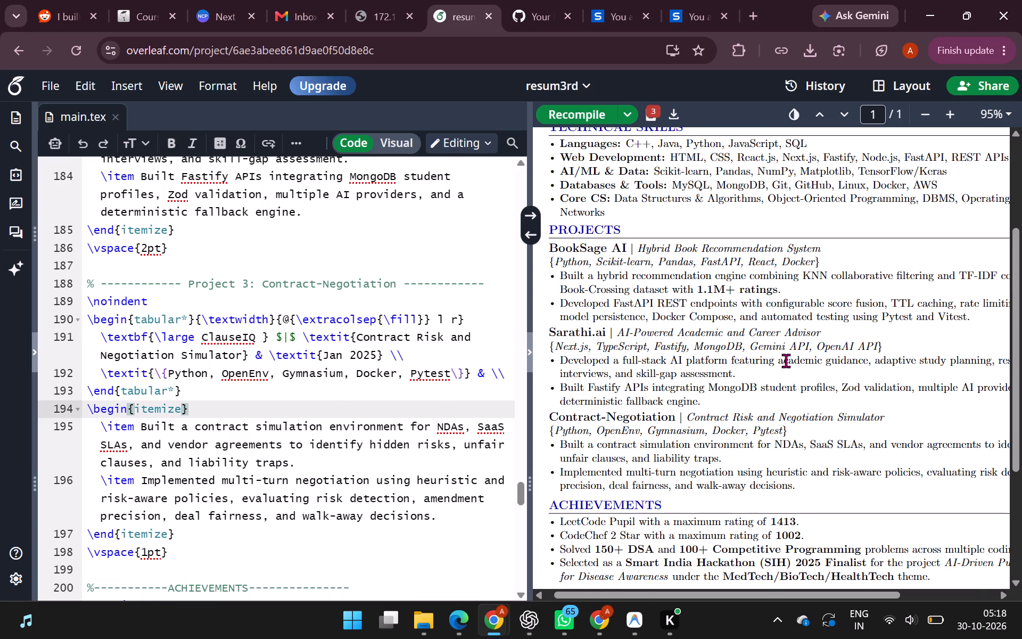
Set the Project 3 (ClauseIQ) date to "Oct 2026".
scroll(786, 361, left, 2)
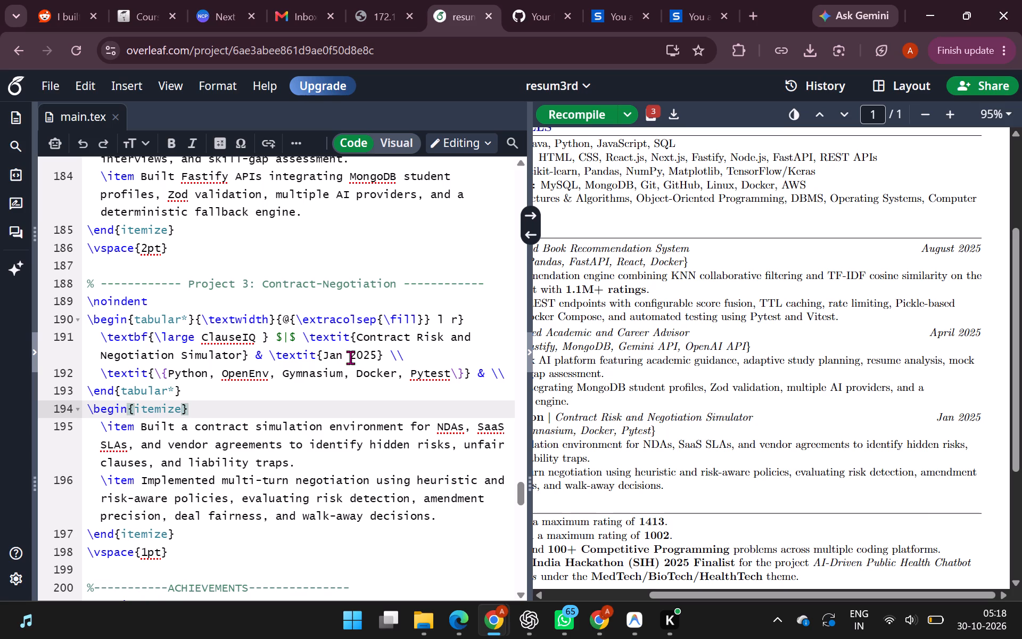
click(375, 357)
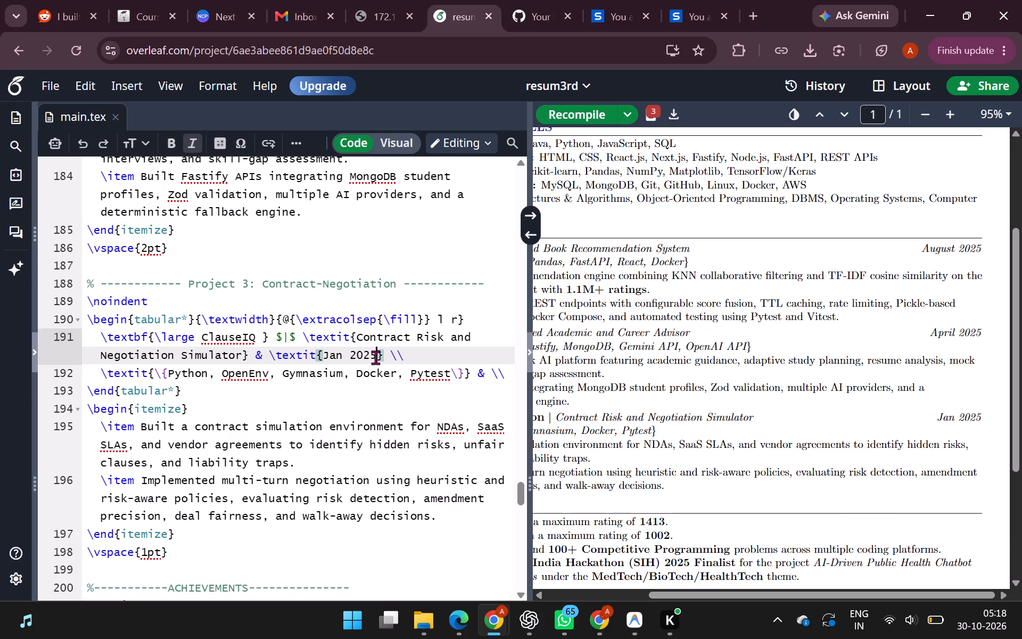
key(BackSpace)
key(6)
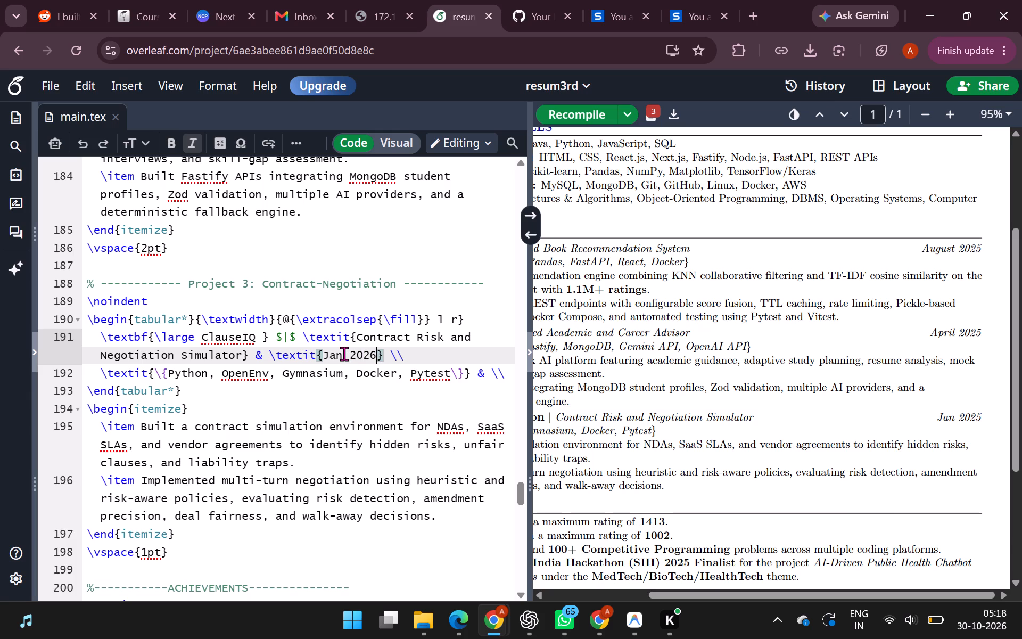
click(344, 354)
key(BackSpace)
key(BackSpace)
key(BackSpace)
text(OC)
key(BackSpace)
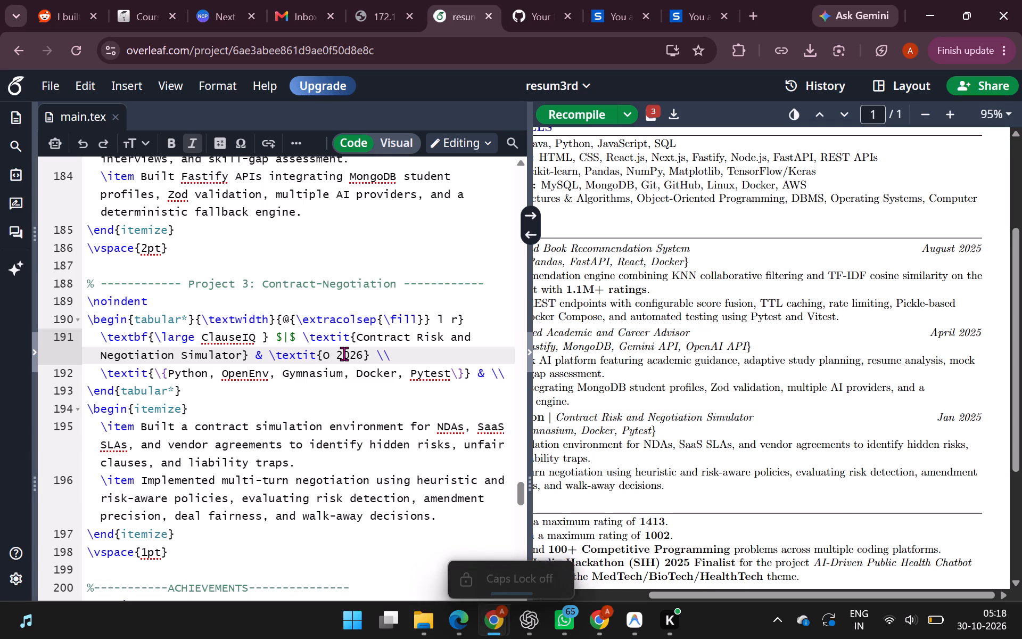
text(ct)
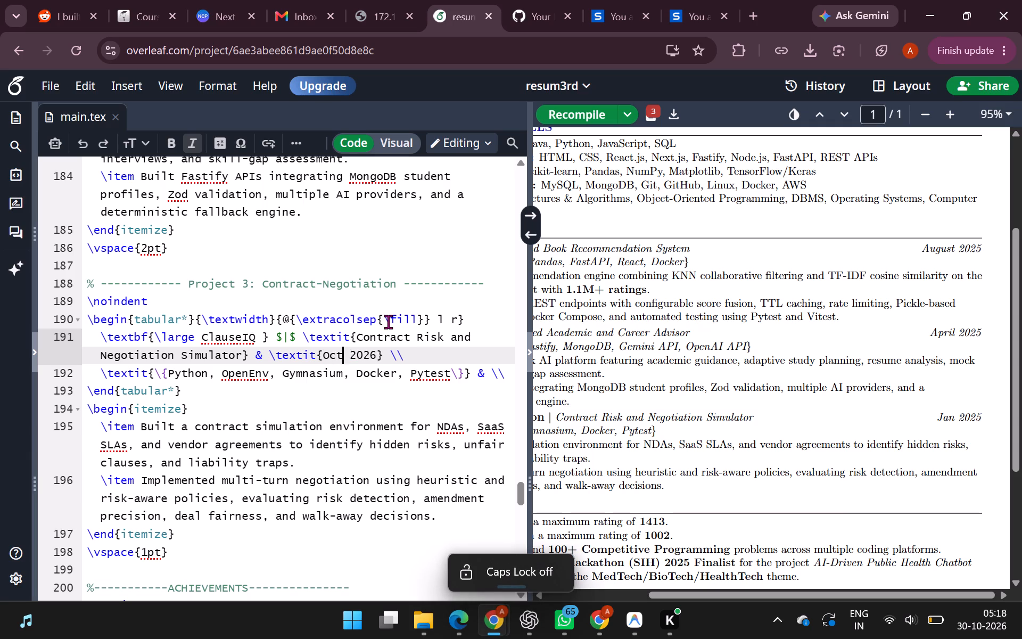
Set the Project 2 (Sarathi.ai) date to "April 2026".
scroll(388, 322, up, 6)
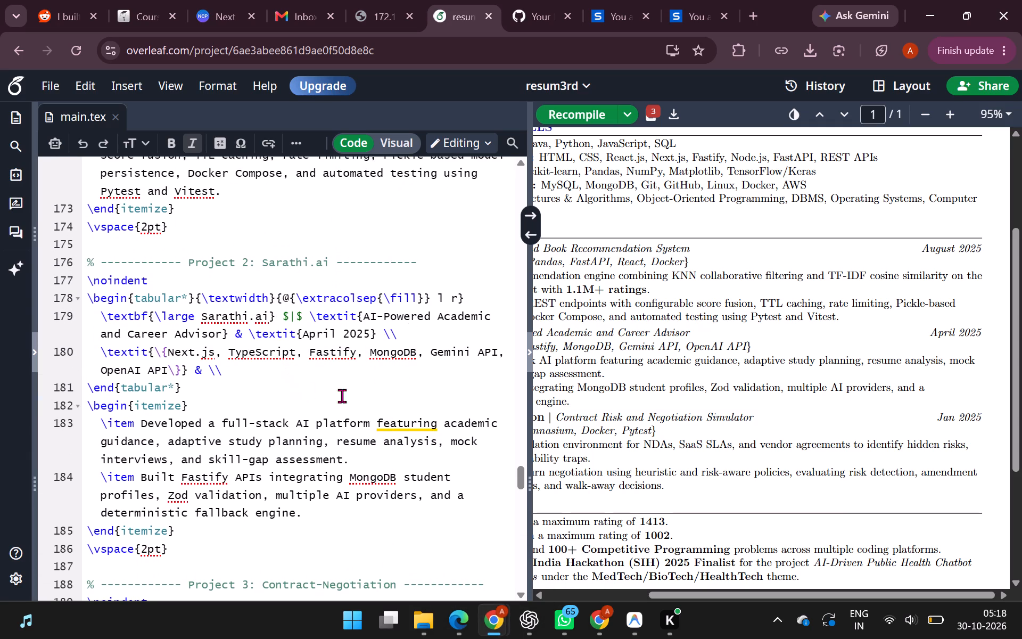
click(369, 336)
key(BackSpace)
key(6)
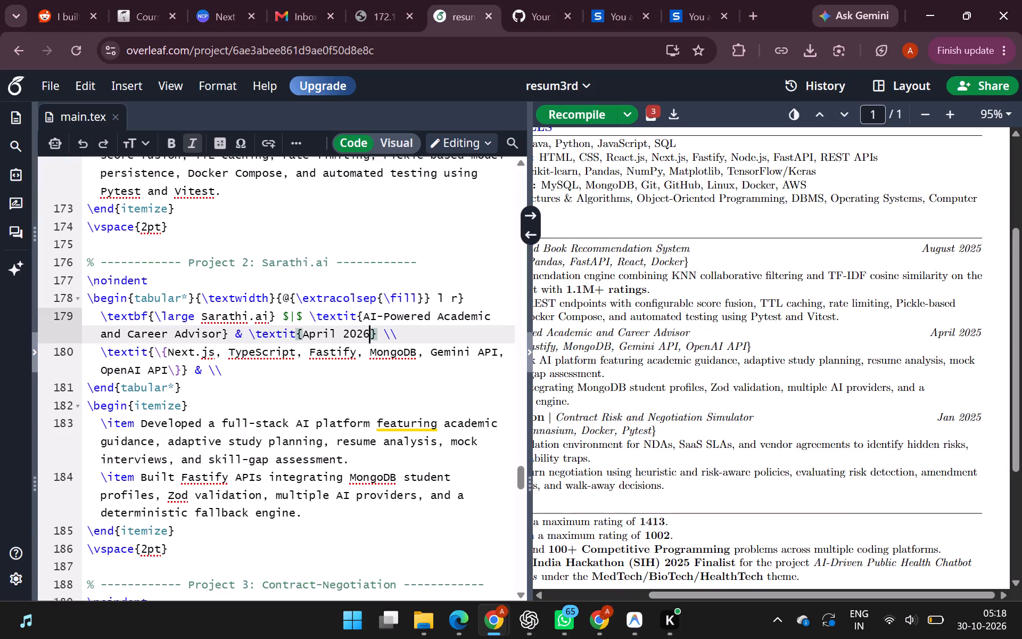
Open the pinned AI-powered-student-academic-advisor repository from the GitHub profile and look through its files.
click(523, 0)
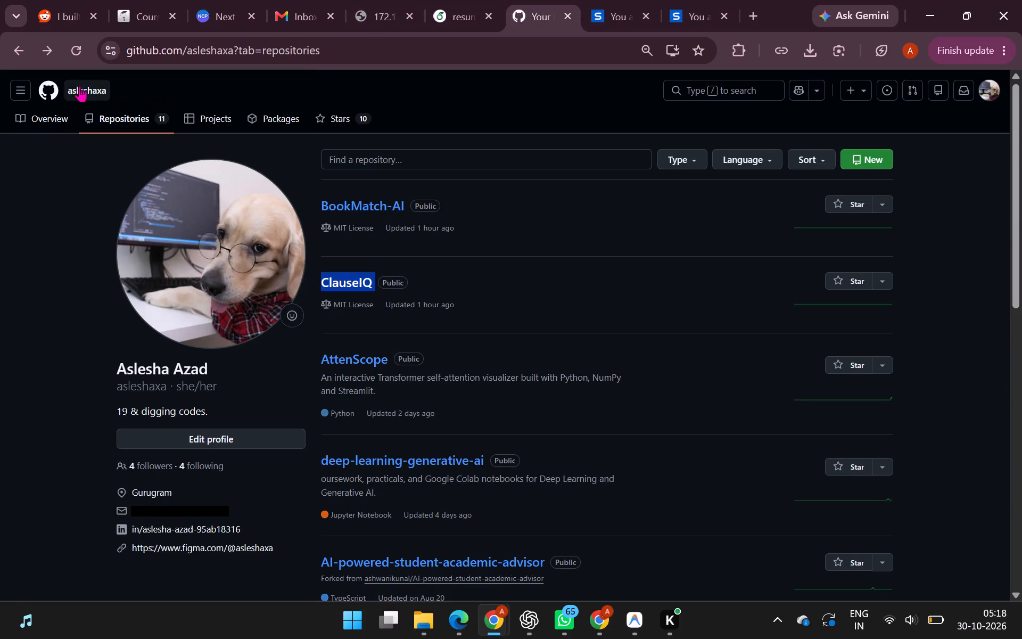
click(76, 89)
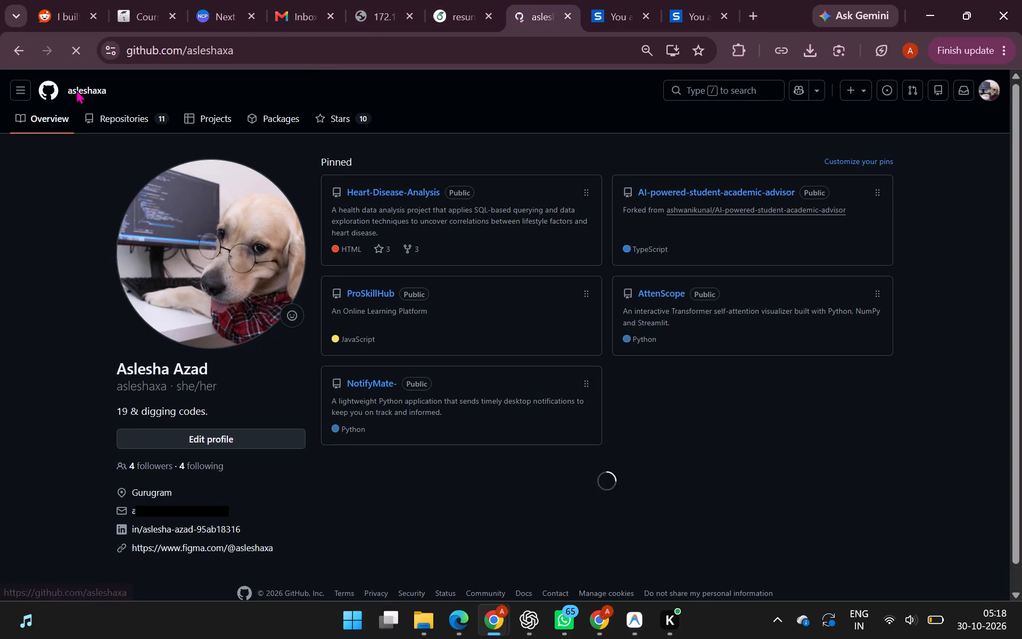
click(732, 187)
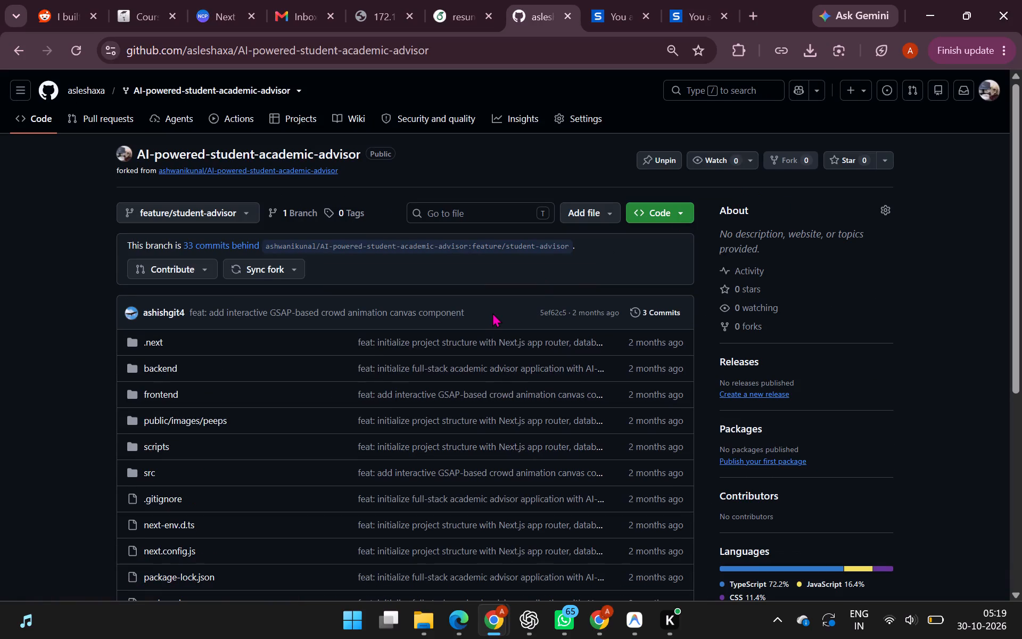
scroll(492, 313, down, 2)
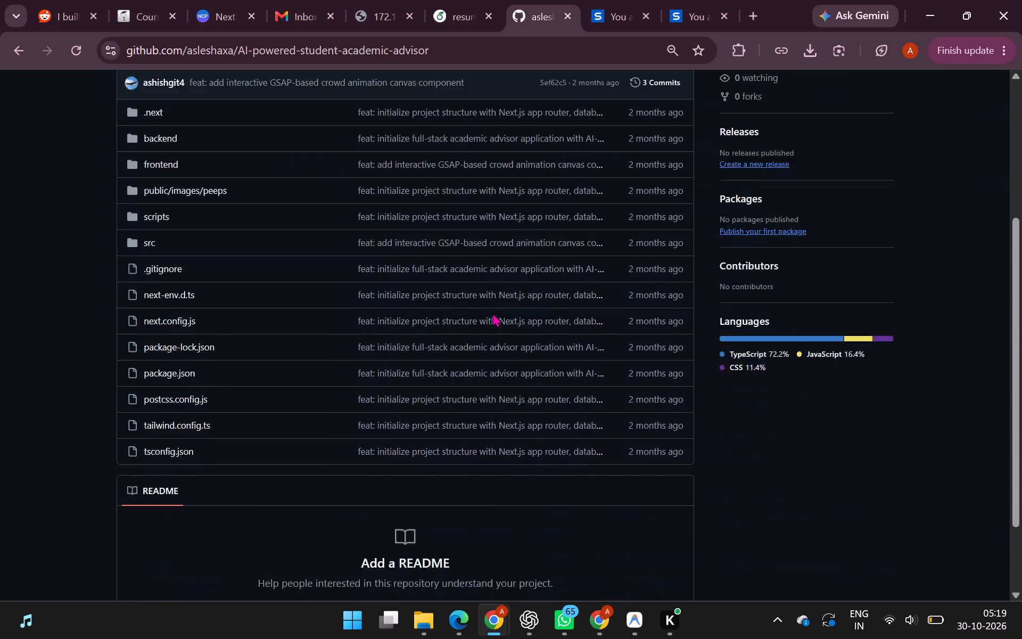
Return to main.tex in Overleaf and change the Project 2 (Sarathi.ai) date to "August 2026".
scroll(492, 313, down, 3)
scroll(492, 313, up, 4)
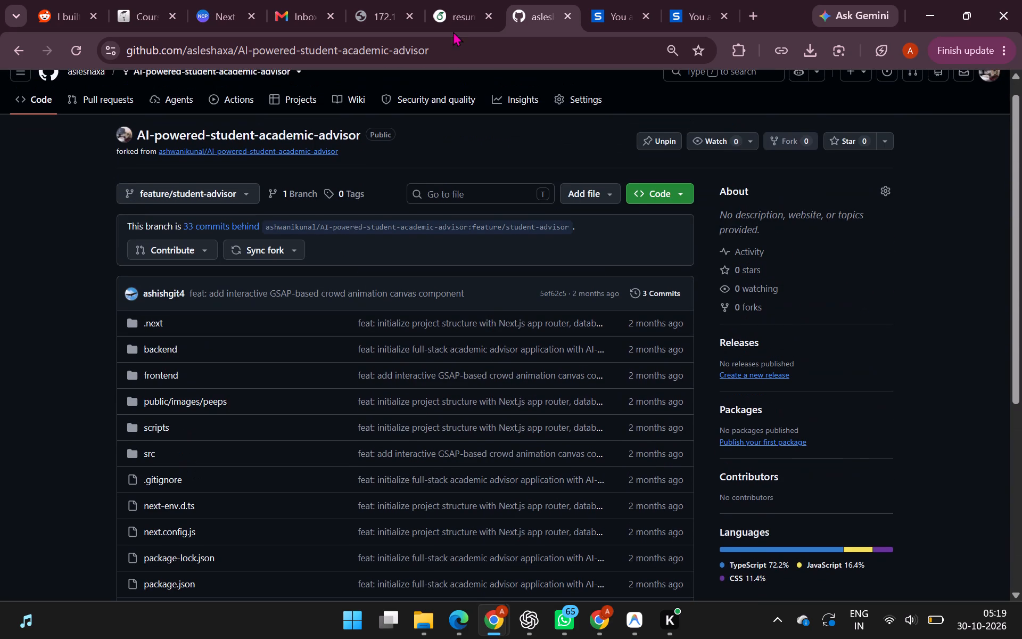
click(456, 0)
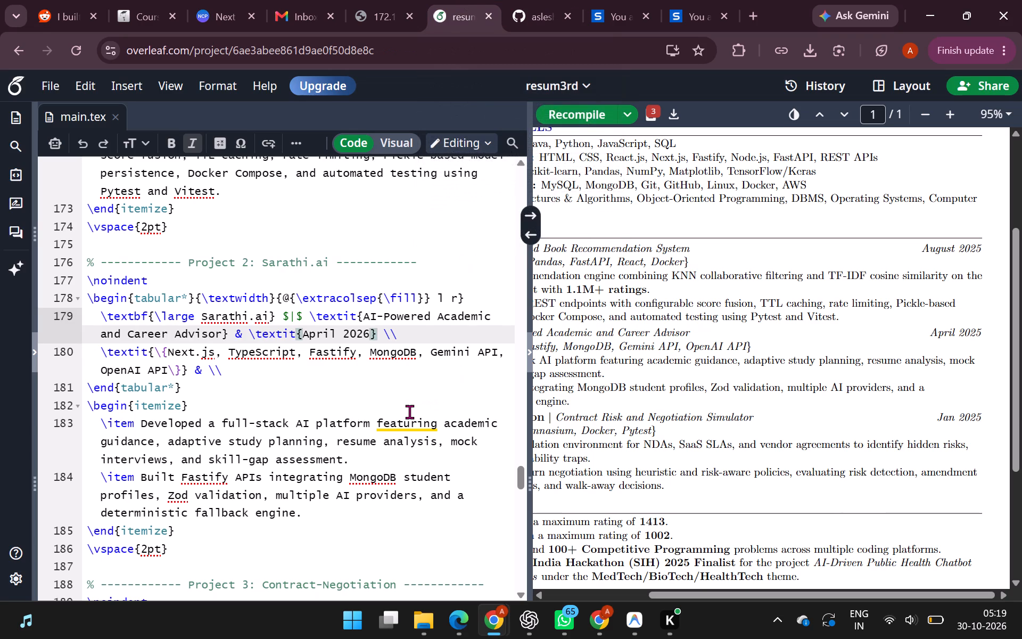
click(336, 331)
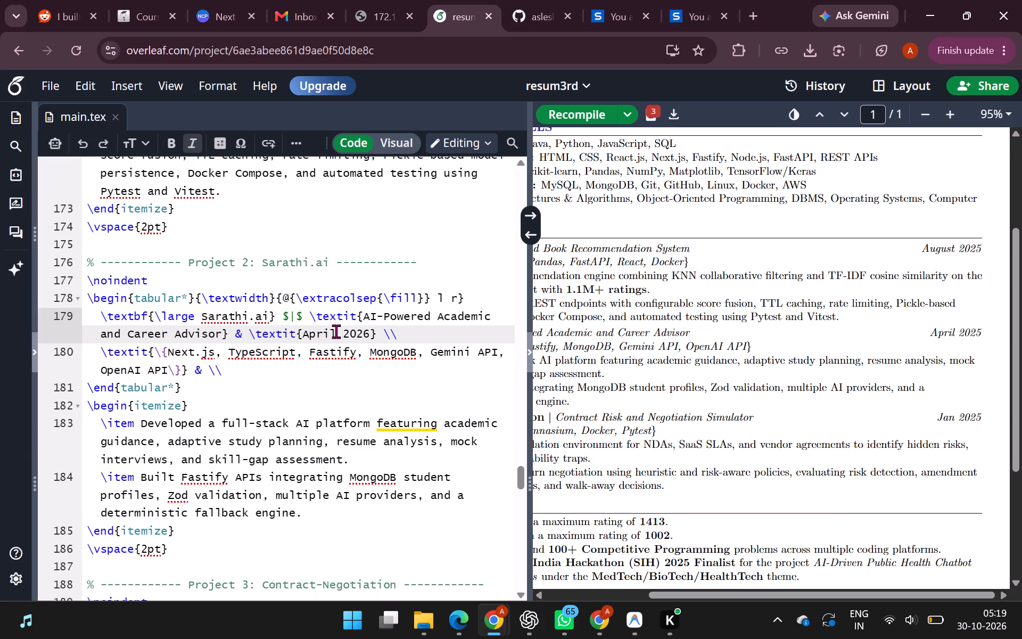
key(BackSpace)
key(BackSpace)
key(BackSpace)
key(BackSpace)
text(ugust)
Set the Project 1 (BookMatch-AI) date to "October 2026".
scroll(337, 237, up, 2)
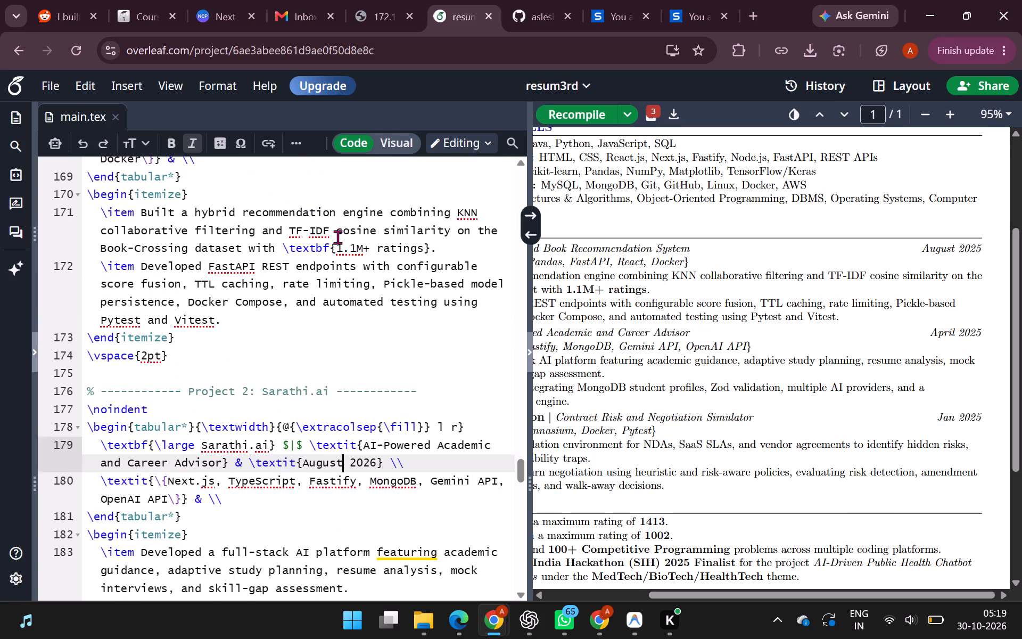
scroll(337, 237, up, 6)
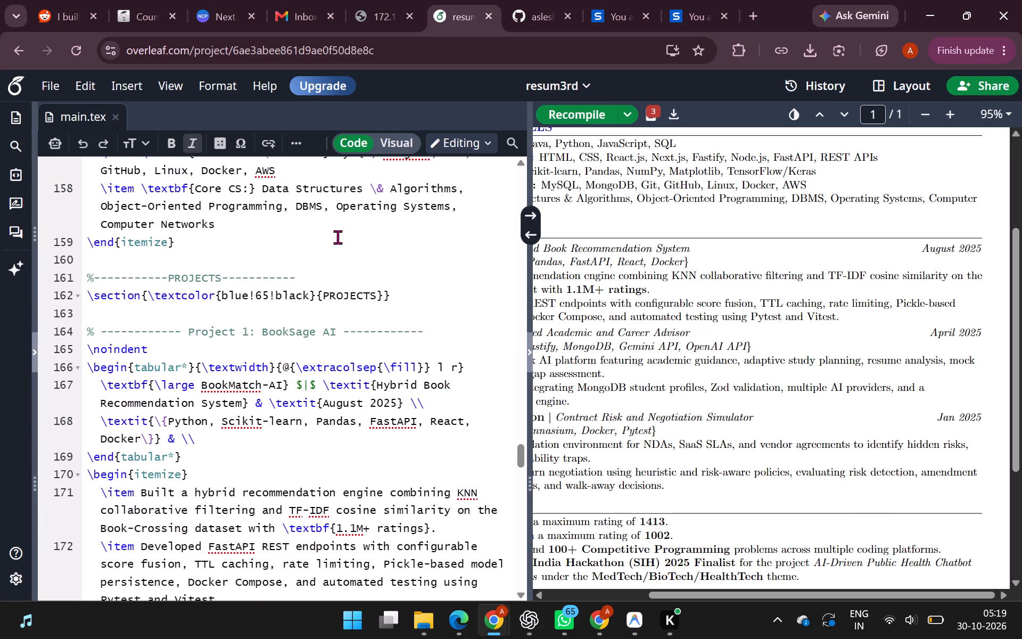
scroll(337, 237, up, 4)
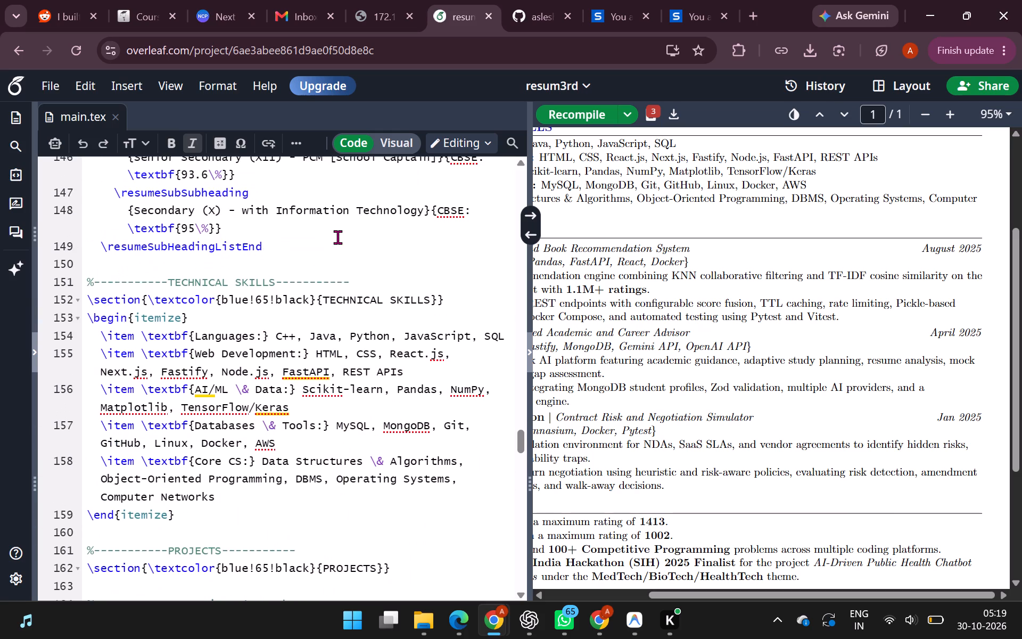
scroll(337, 237, up, 7)
scroll(337, 237, down, 1)
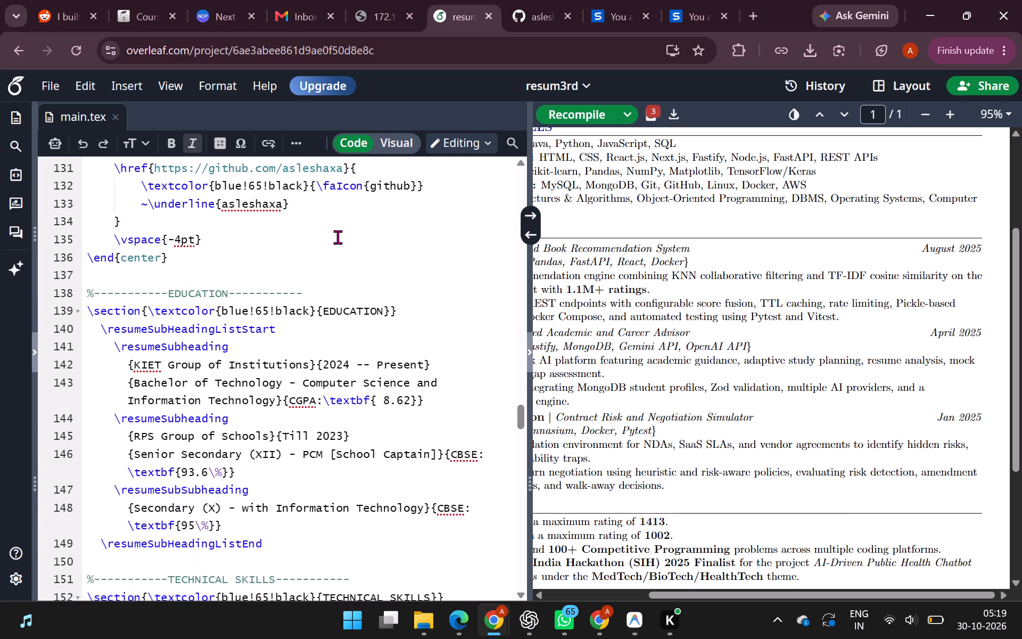
scroll(337, 237, down, 2)
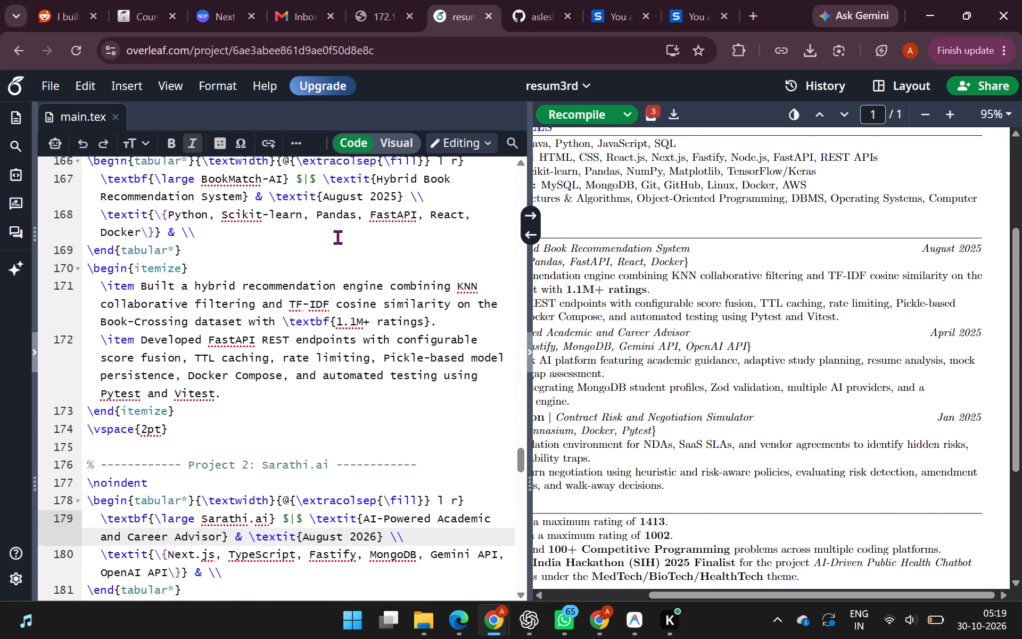
scroll(337, 237, down, 1)
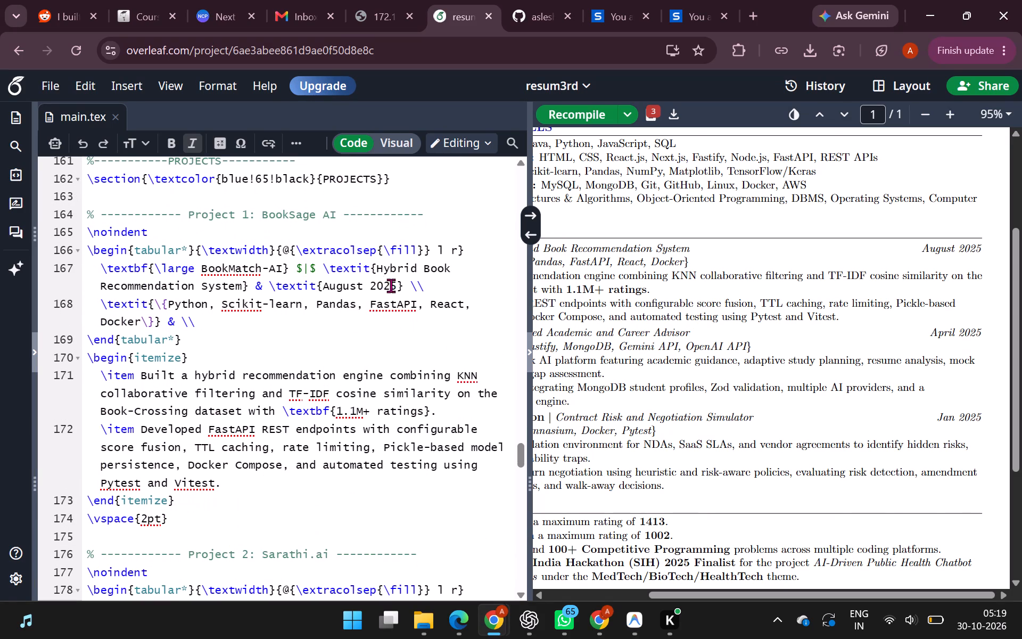
click(394, 285)
key(BackSpace)
key(6)
click(364, 286)
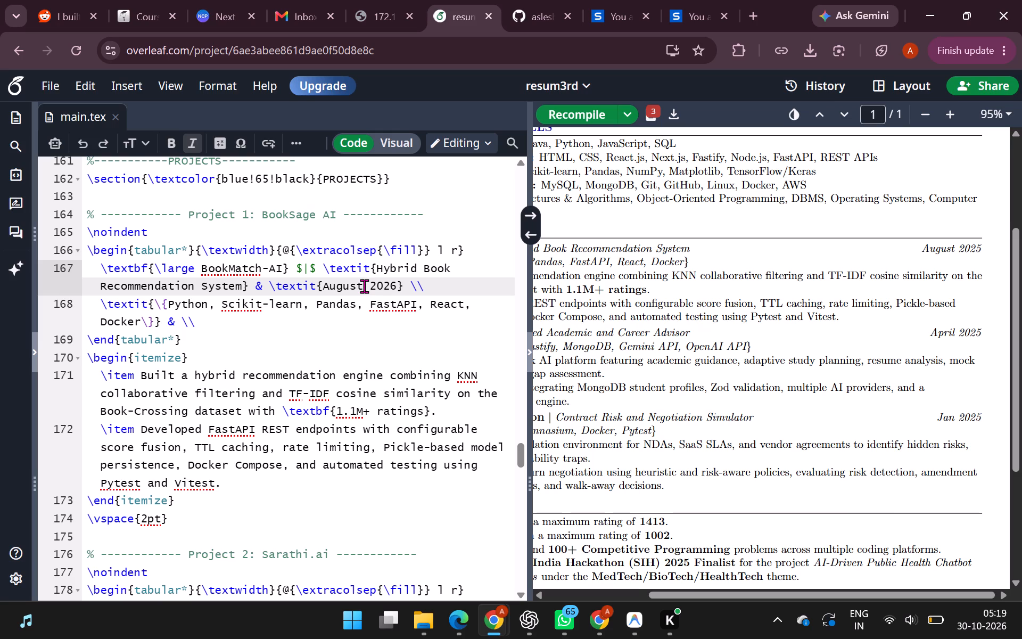
scroll(680, 324, right, 1)
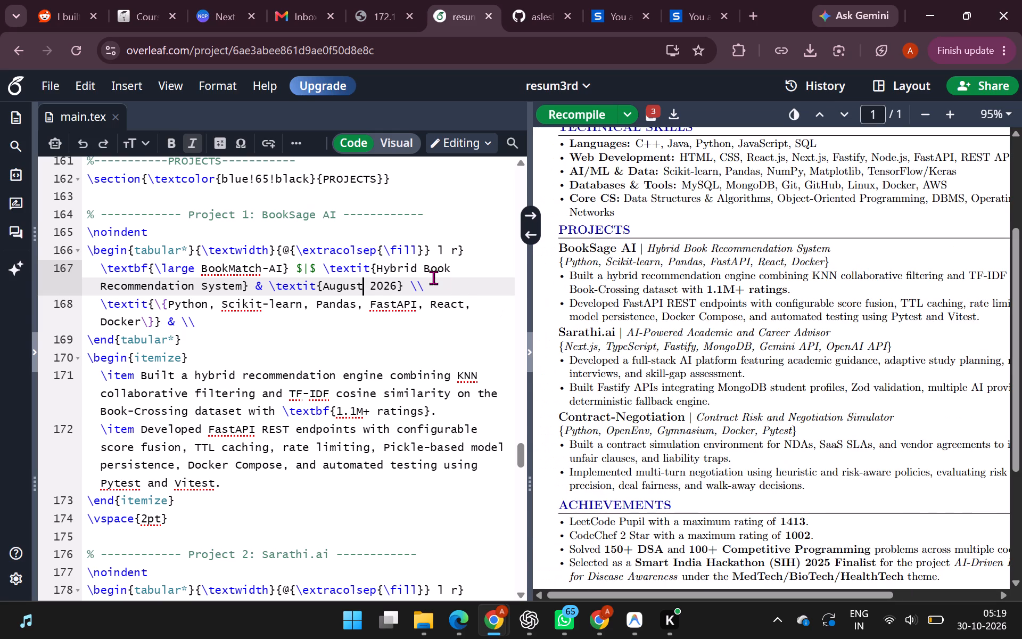
key(BackSpace)
key(BackSpace)
key(BackSpace)
key(BackSpace)
key(BackSpace)
key(BackSpace)
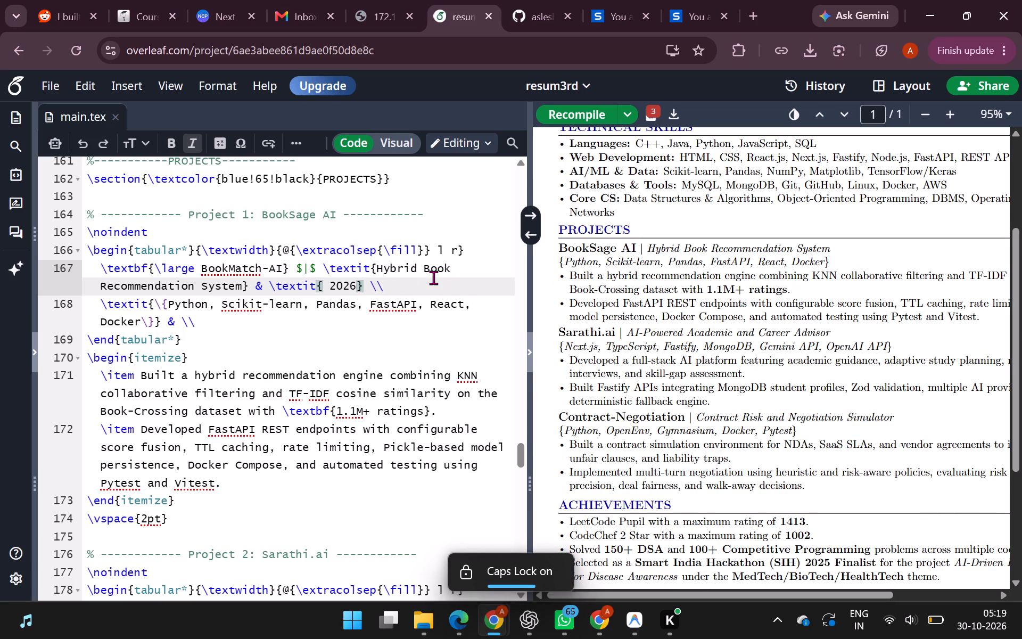
text(cto)
text(ber)
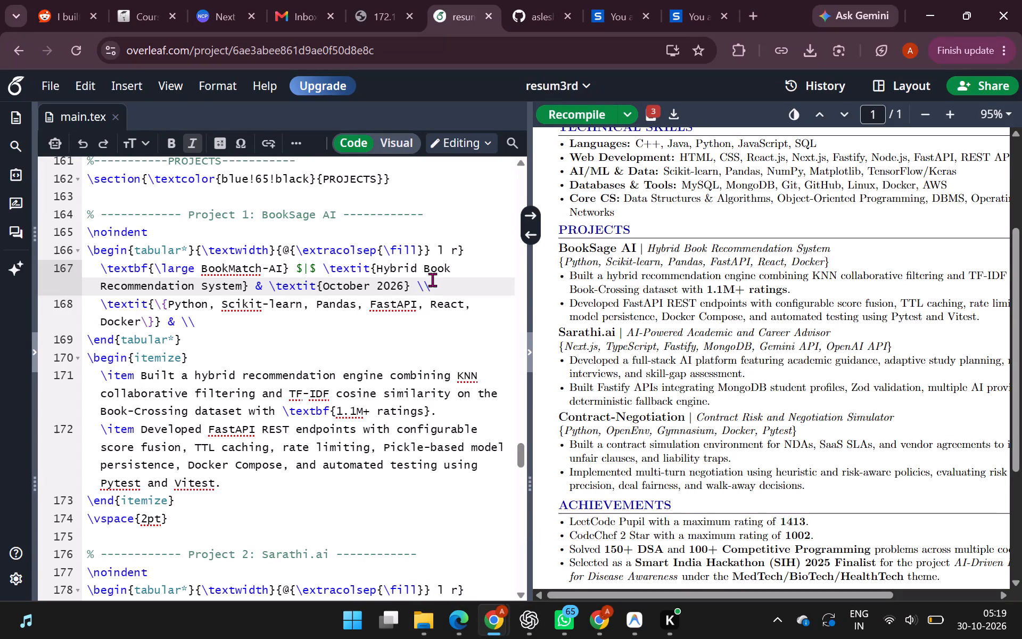
Change the Project 3 (ClauseIQ) date to "Sept 2026".
scroll(381, 328, down, 5)
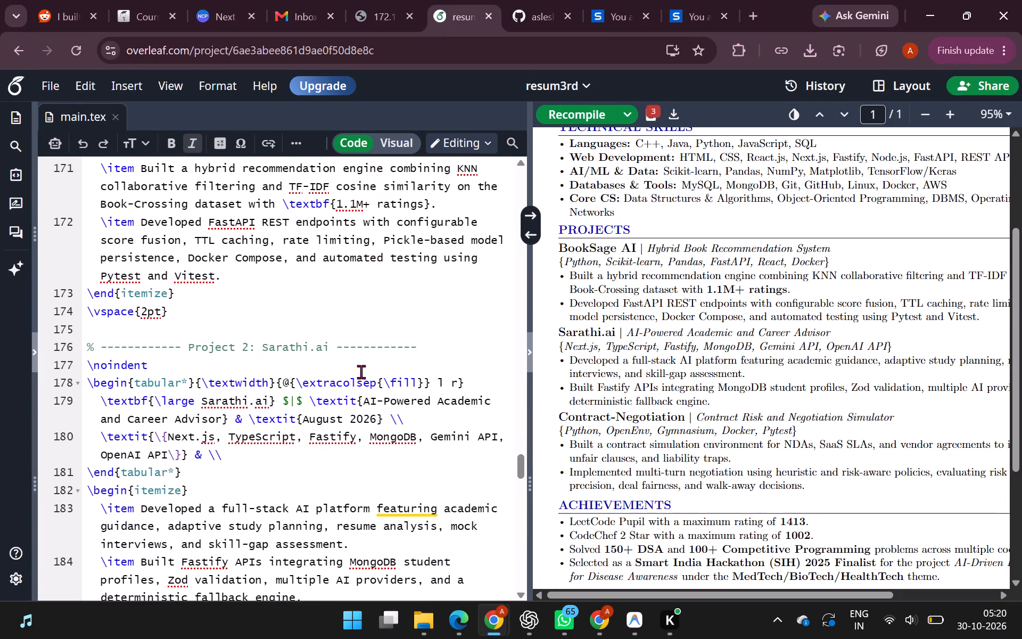
scroll(344, 424, down, 6)
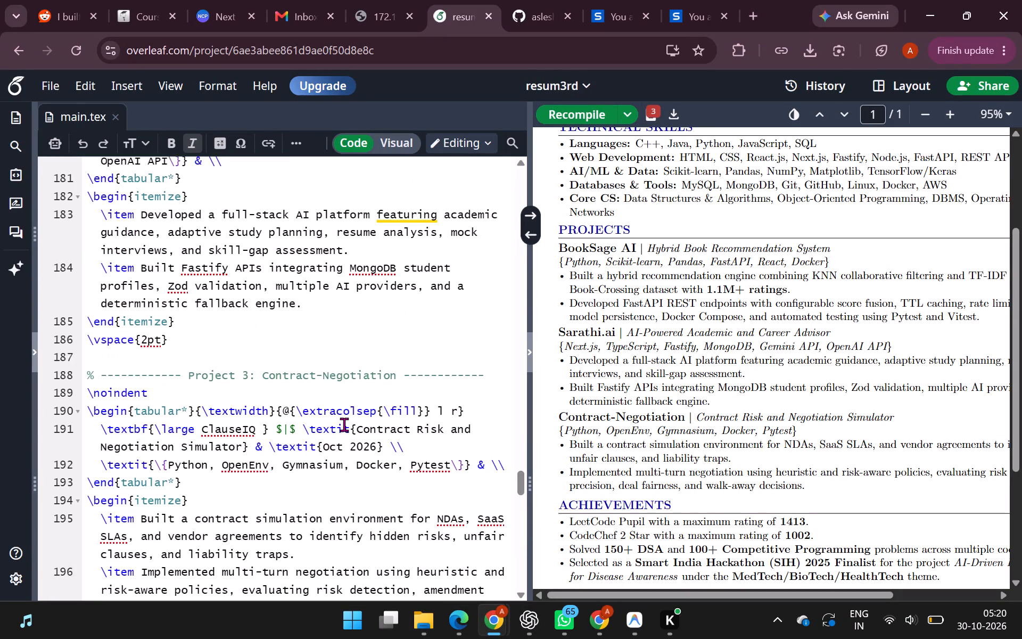
click(342, 445)
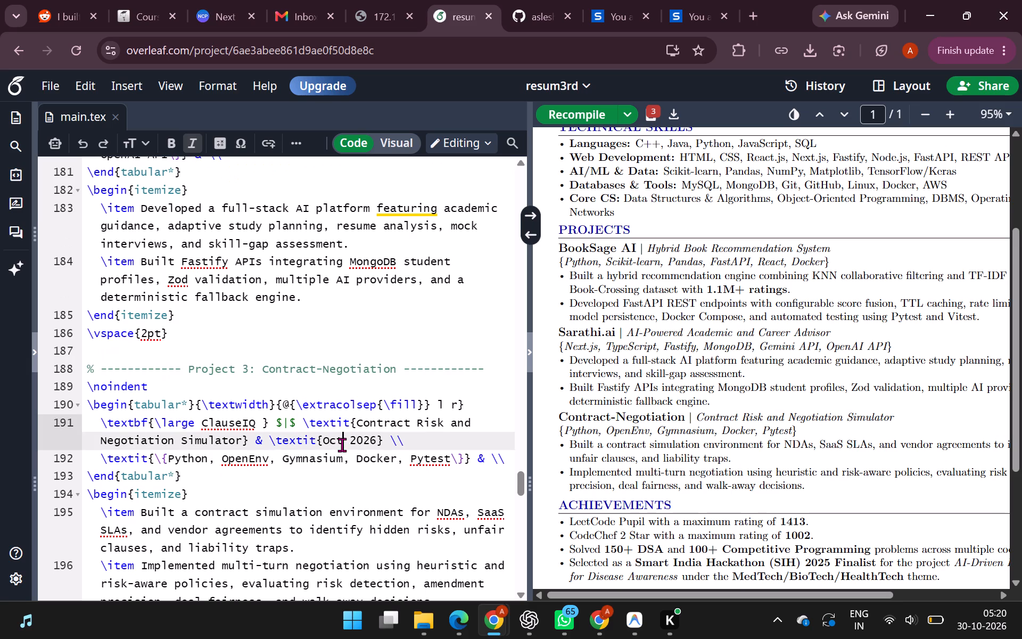
key(BackSpace)
key(BackSpace)
key(BackSpace)
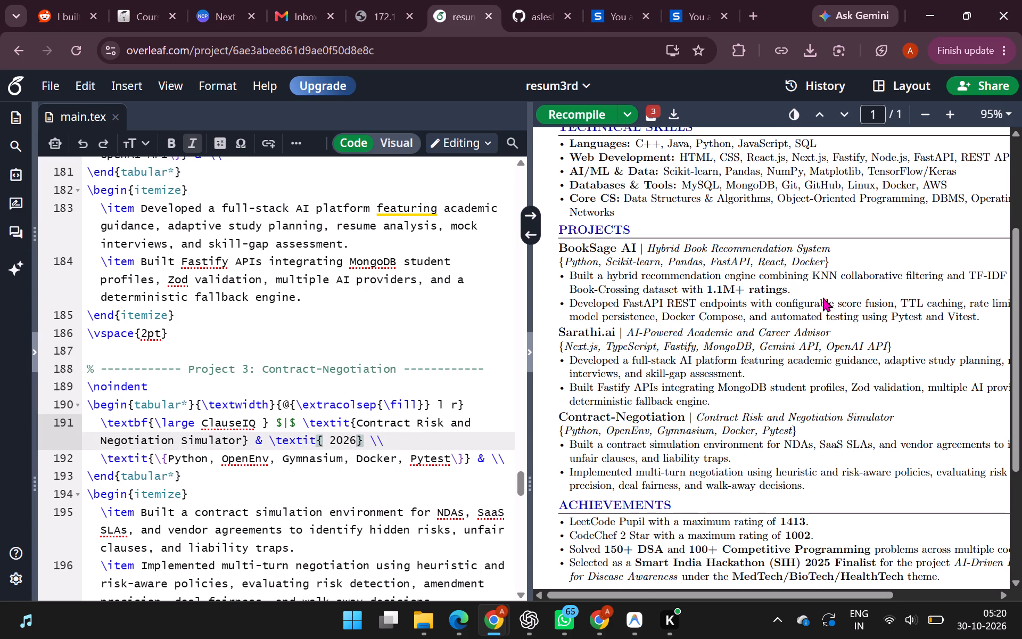
scroll(864, 318, left, 3)
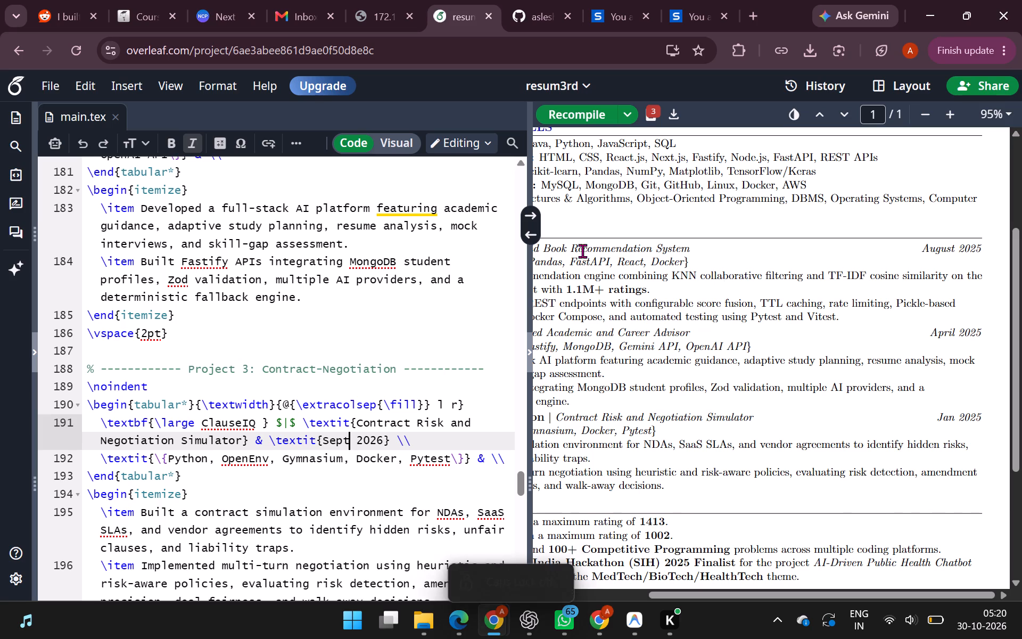
Shorten the month in the Project 1 (BookMatch-AI) date to "Oct", keeping one space before the year.
scroll(334, 255, up, 8)
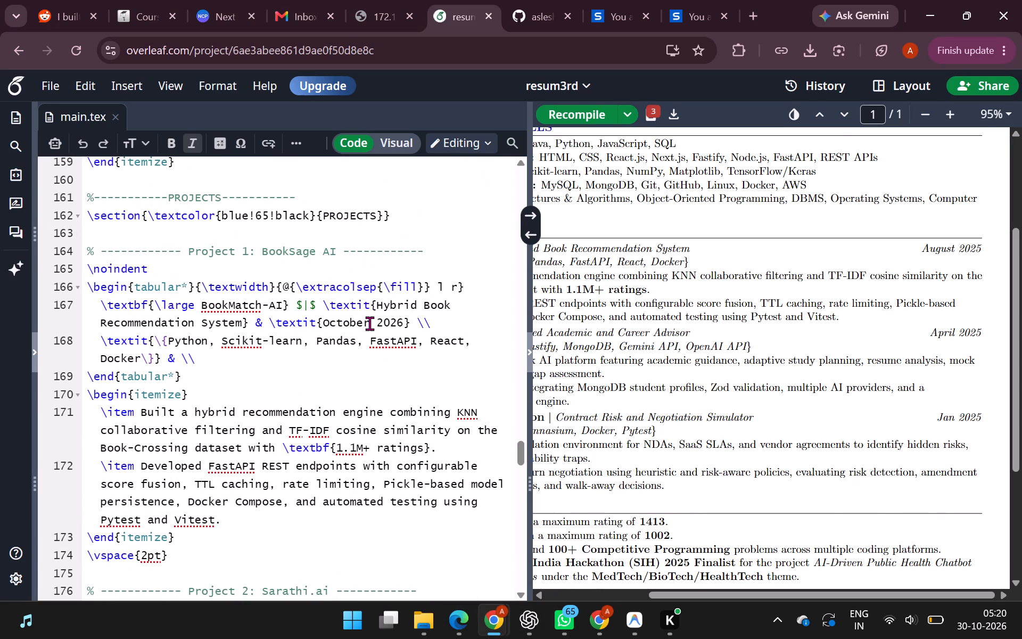
click(369, 323)
key(BackSpace)
key(BackSpace)
key(BackSpace)
key(BackSpace)
key(Right)
key(BackSpace)
key(space)
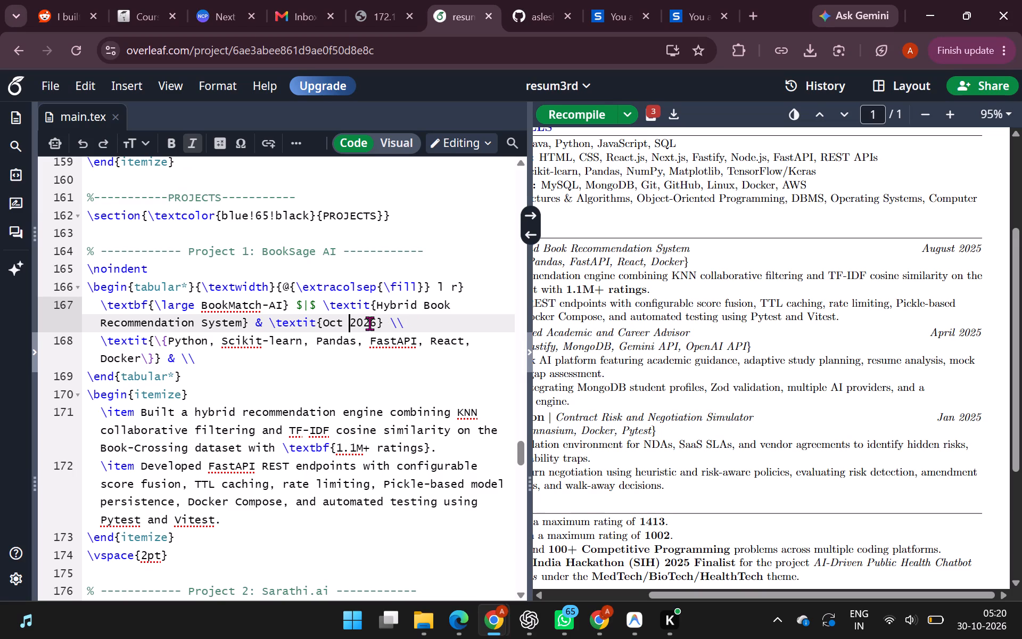
Recompile the resume PDF and review it from the projects down to the certifications.
click(575, 113)
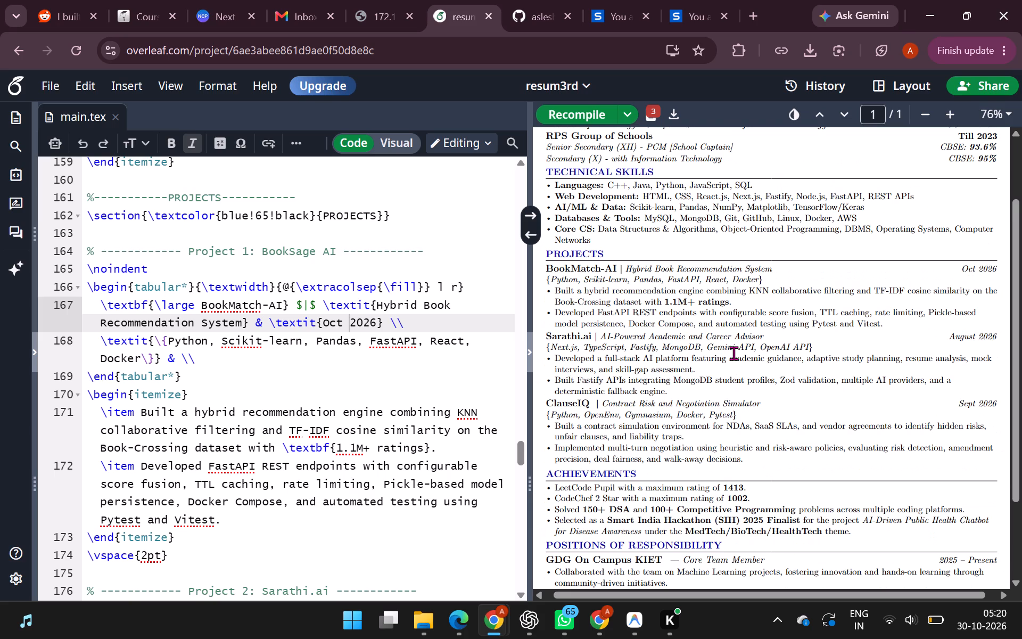
scroll(733, 353, down, 1)
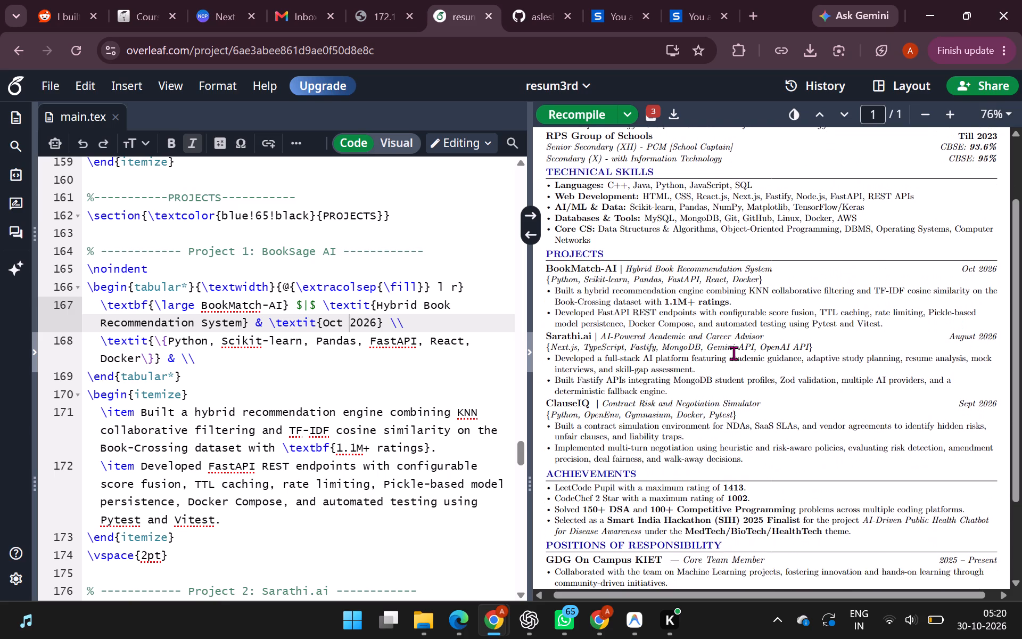
scroll(733, 353, down, 1)
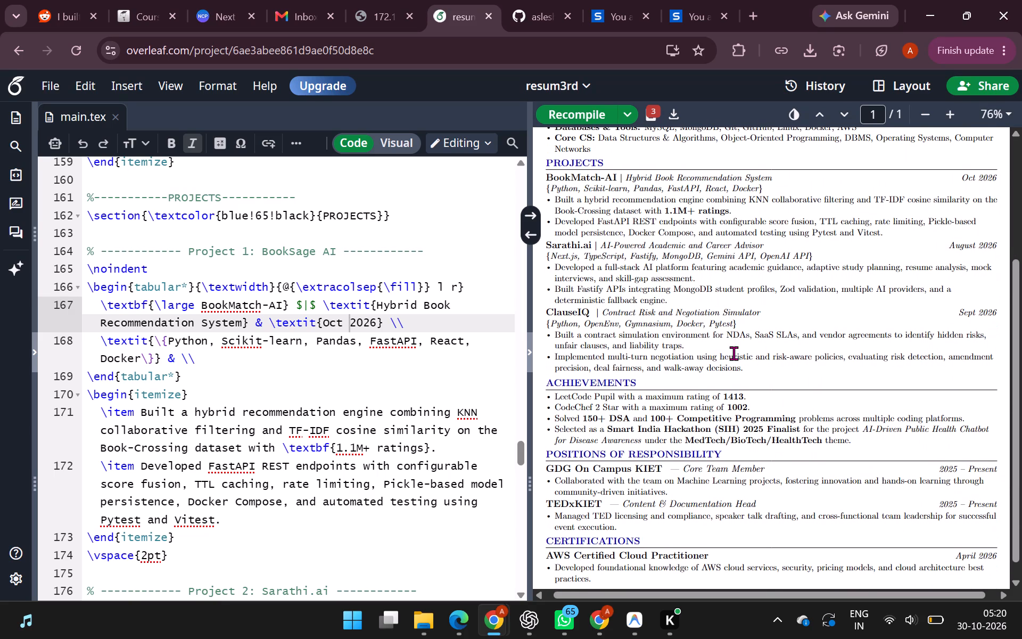
scroll(733, 353, down, 1)
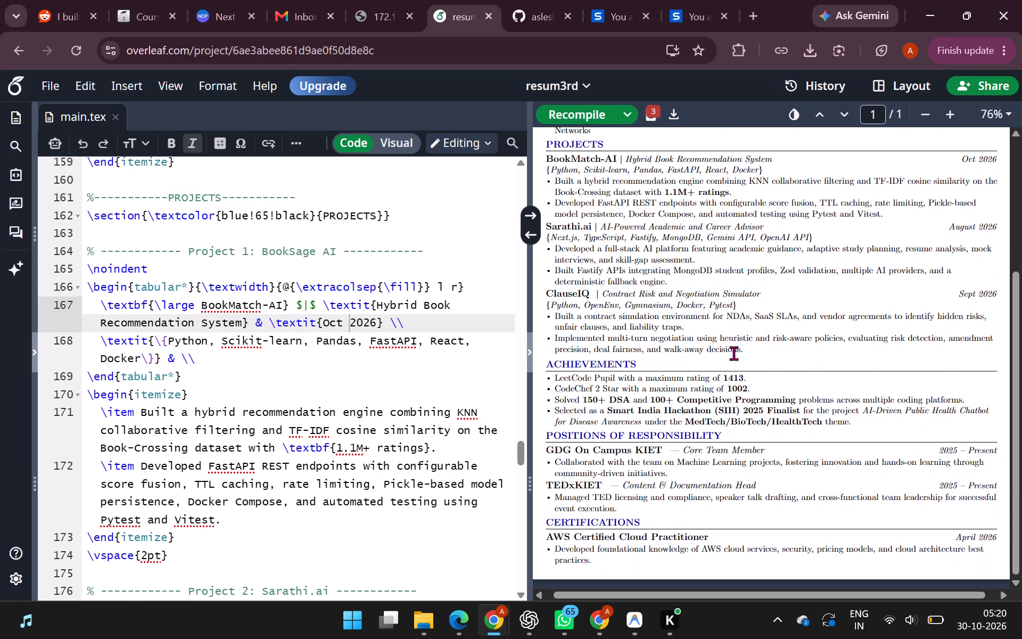
scroll(733, 353, down, 1)
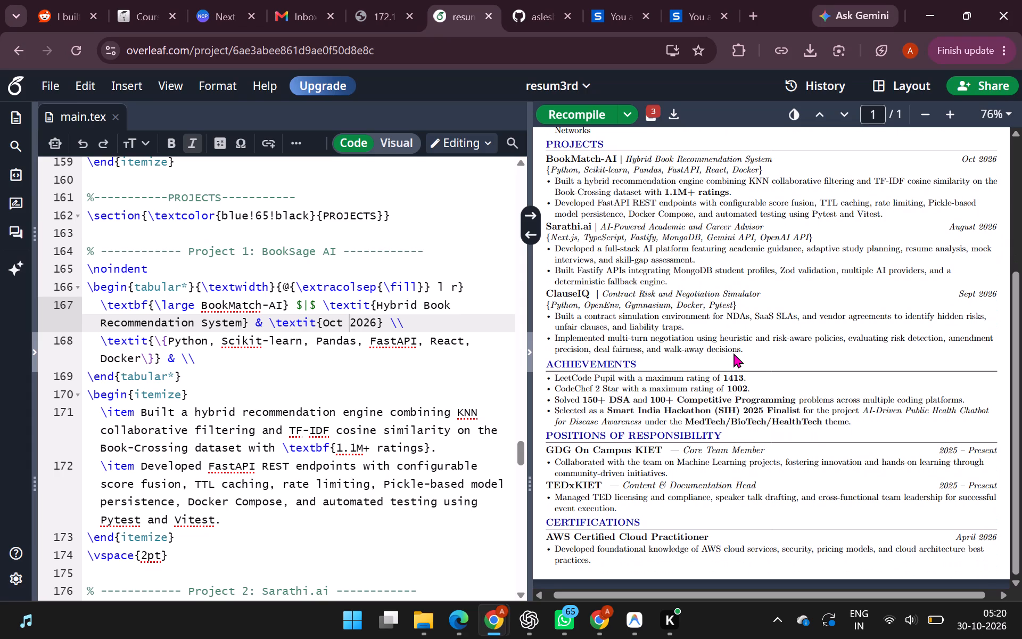
Set the vertical space between the GDG On Campus KIET and TEDxKIET entries to 10pt and recompile the PDF.
scroll(334, 437, down, 2)
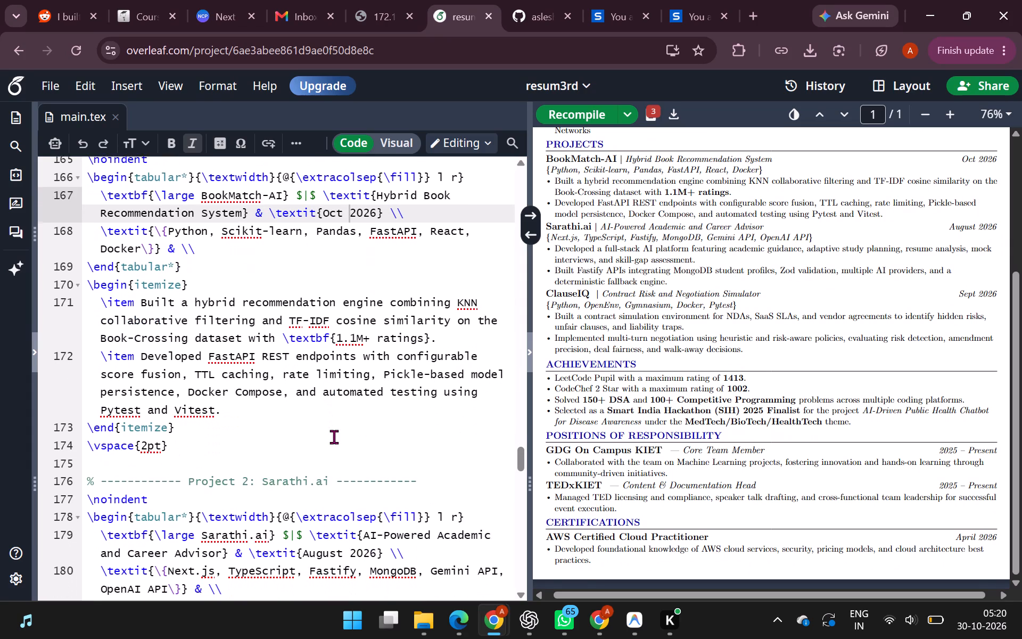
scroll(334, 437, down, 2)
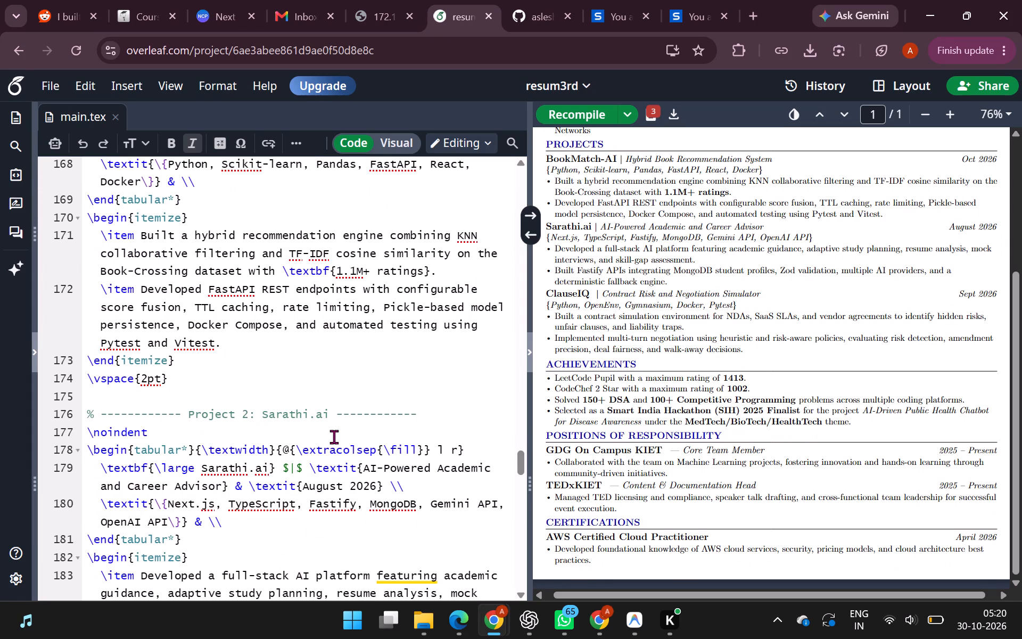
scroll(334, 437, down, 16)
scroll(334, 437, up, 1)
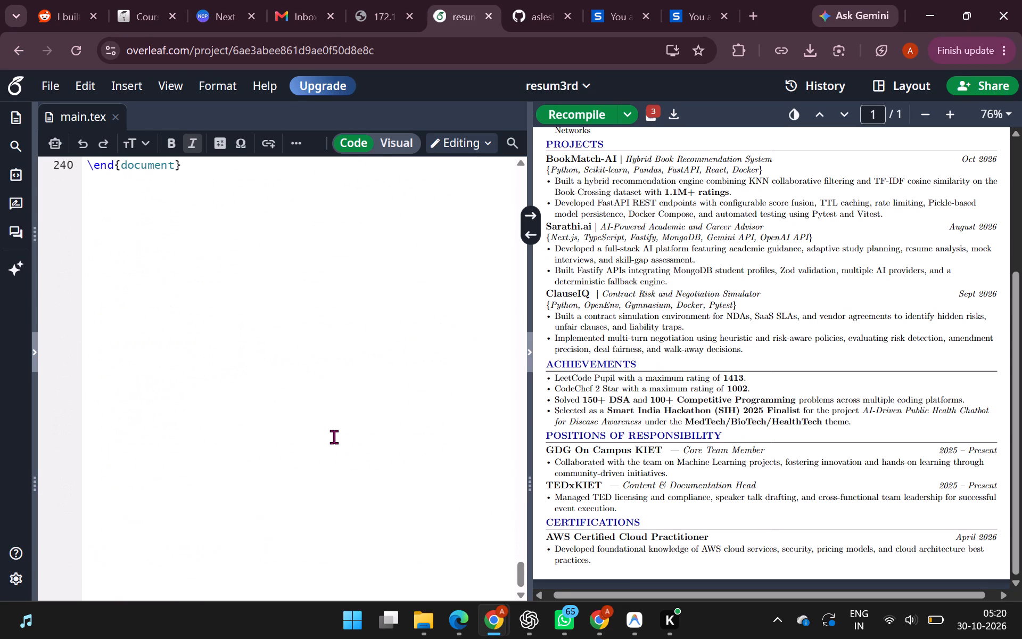
scroll(334, 437, up, 2)
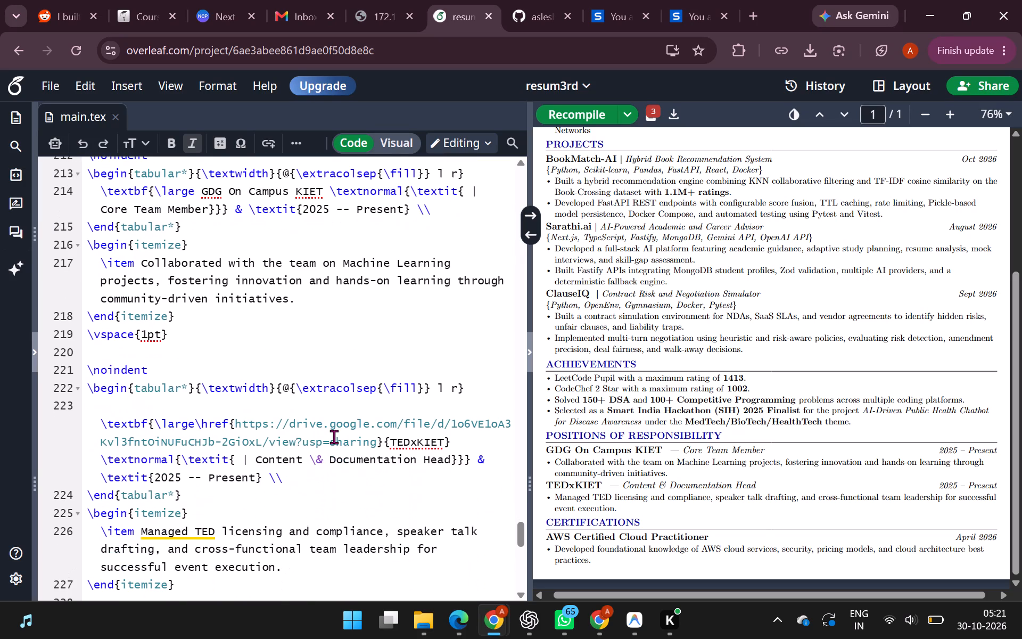
click(147, 330)
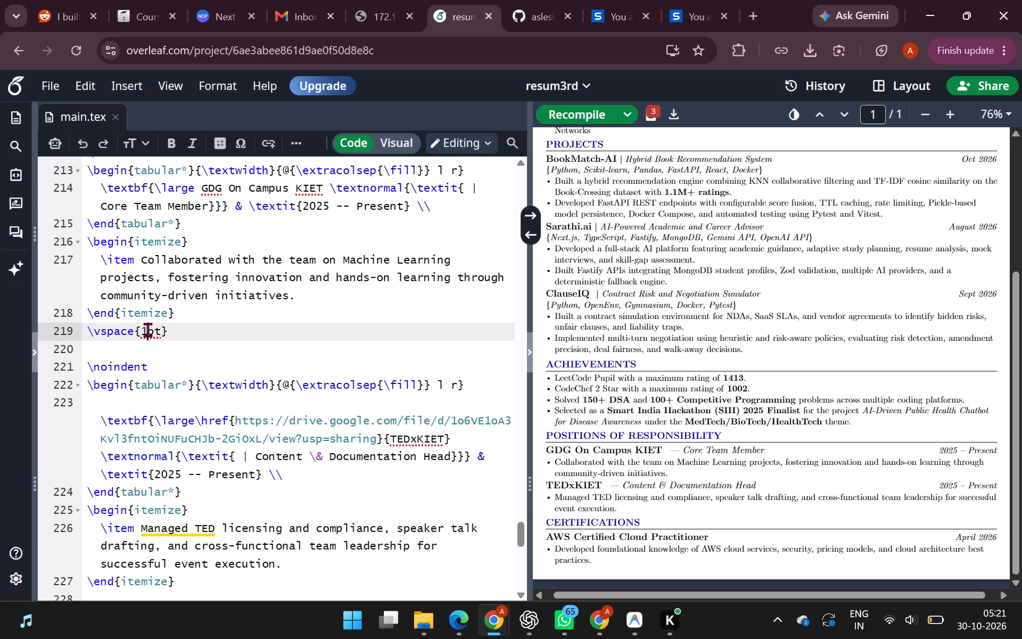
key(0)
click(582, 112)
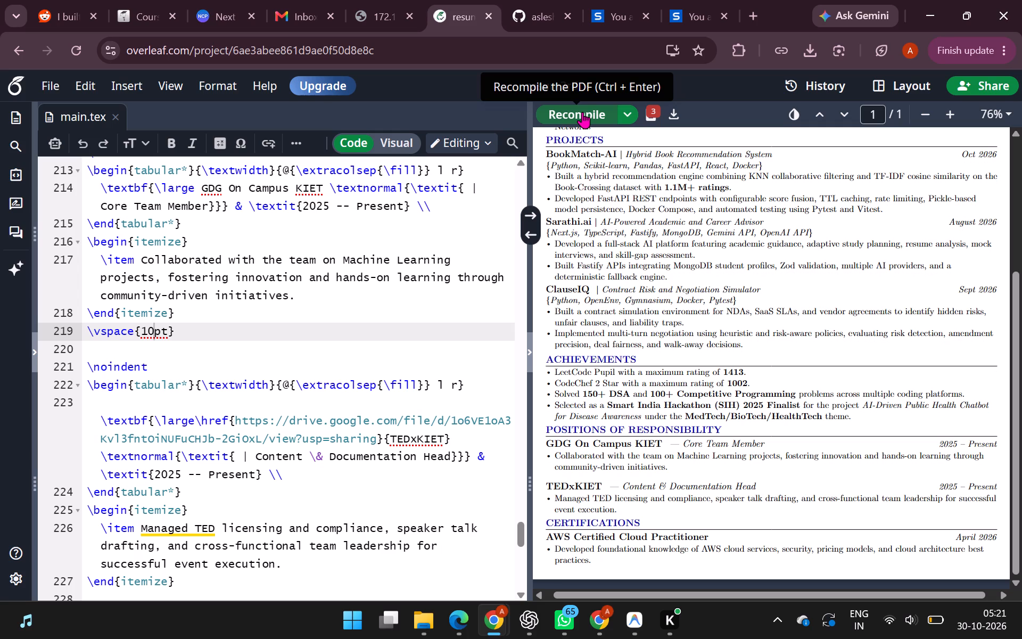
Set the vertical space between the GDG On Campus KIET and TEDxKIET entries to -2pt, recompile the PDF and review the page.
scroll(844, 367, down, 2)
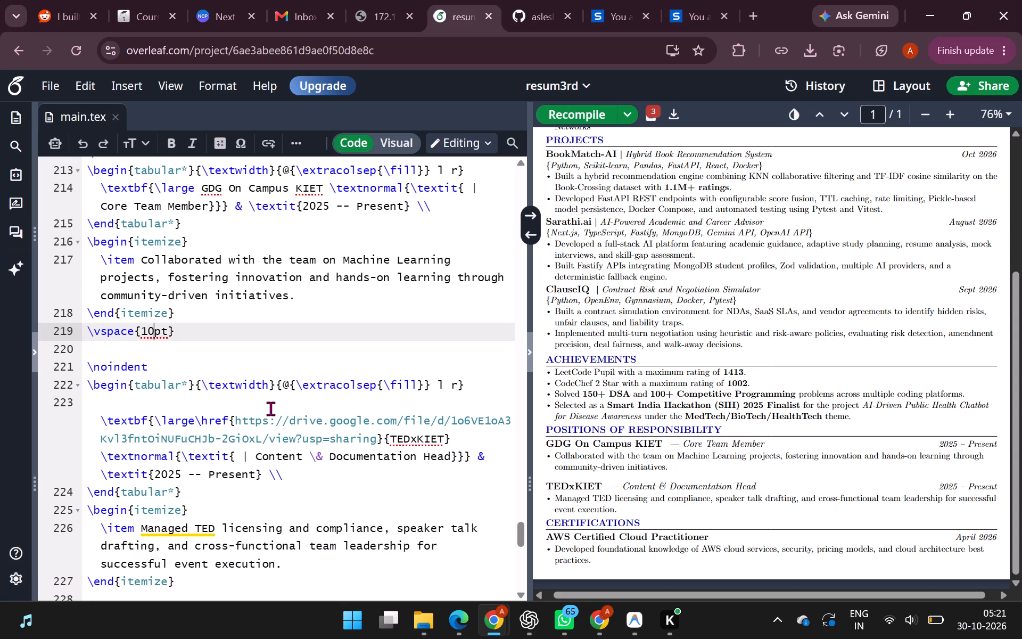
key(BackSpace)
key(BackSpace)
click(156, 331)
key(BackSpace)
key(BackSpace)
text(-2)
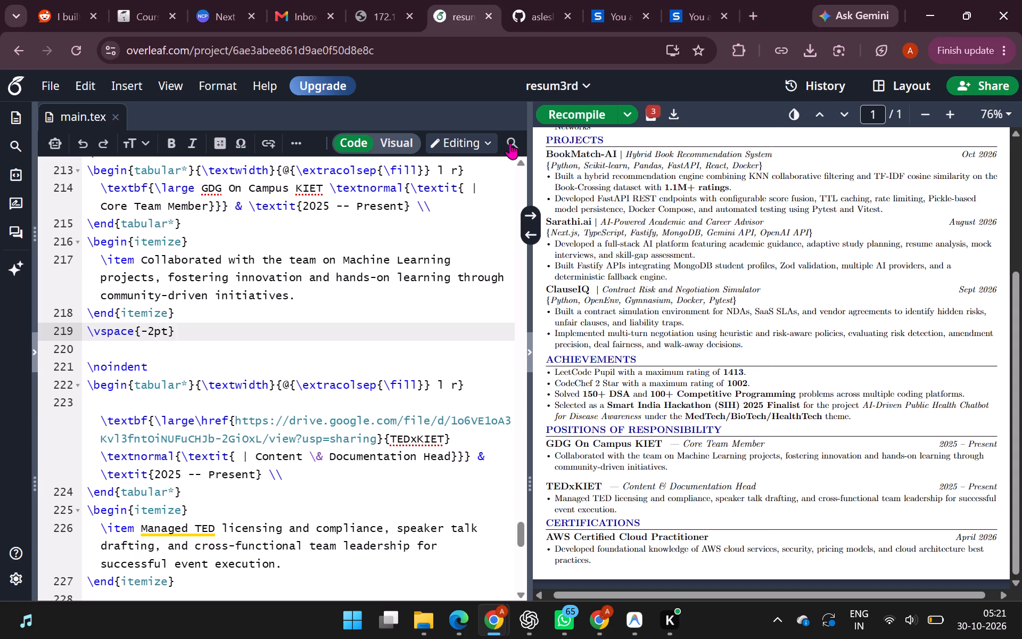
click(584, 111)
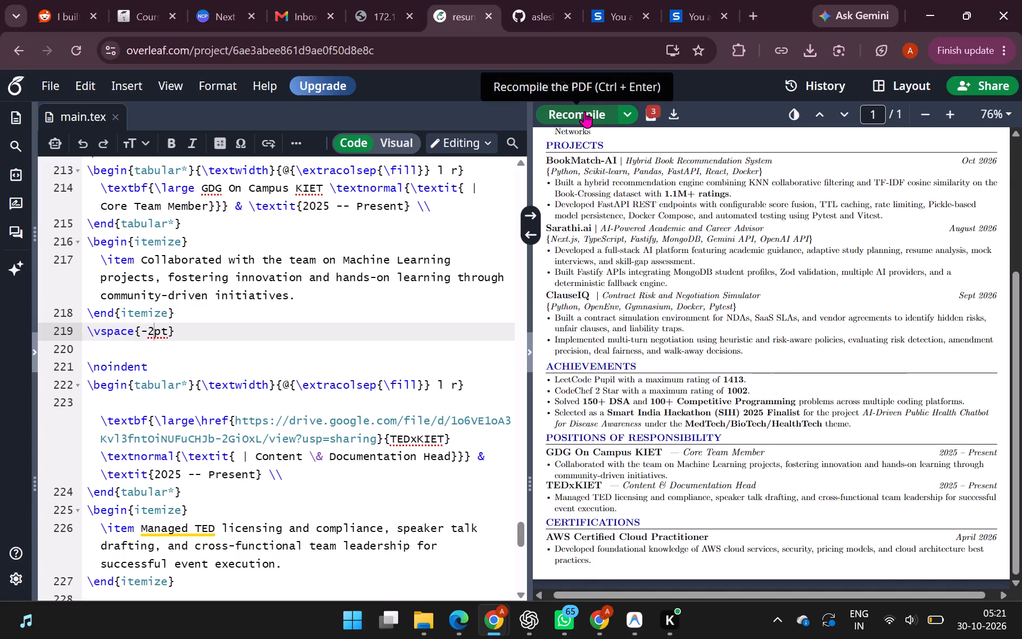
scroll(718, 317, down, 1)
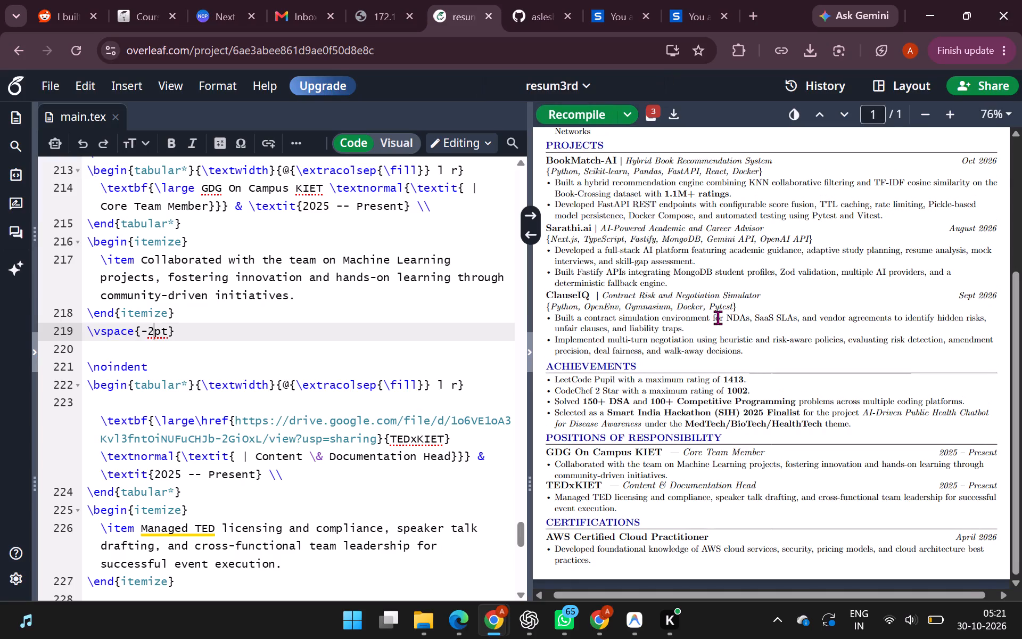
scroll(718, 317, down, 1)
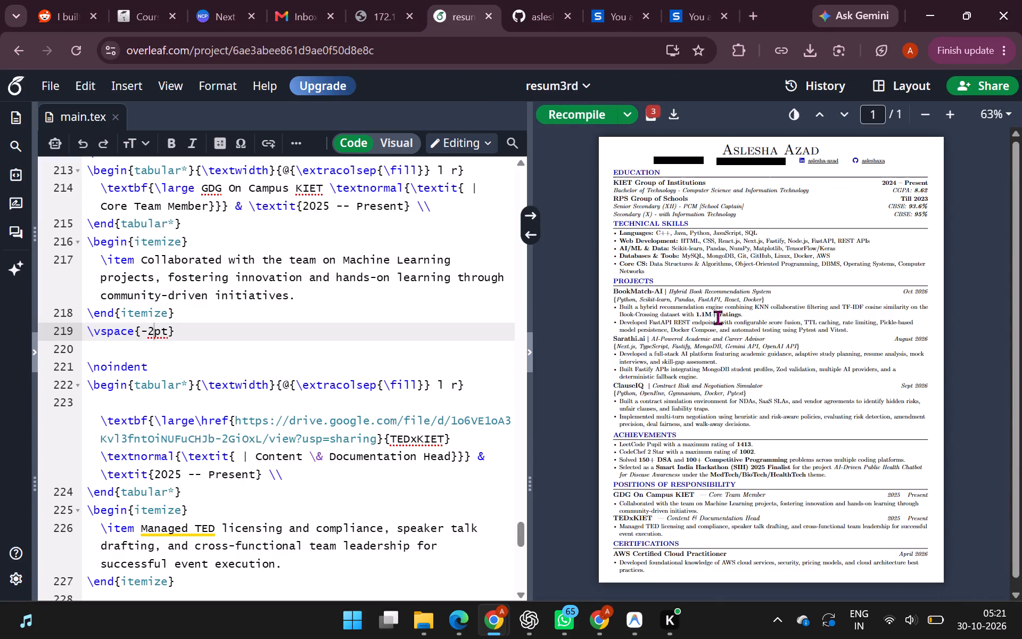
scroll(718, 317, down, 1)
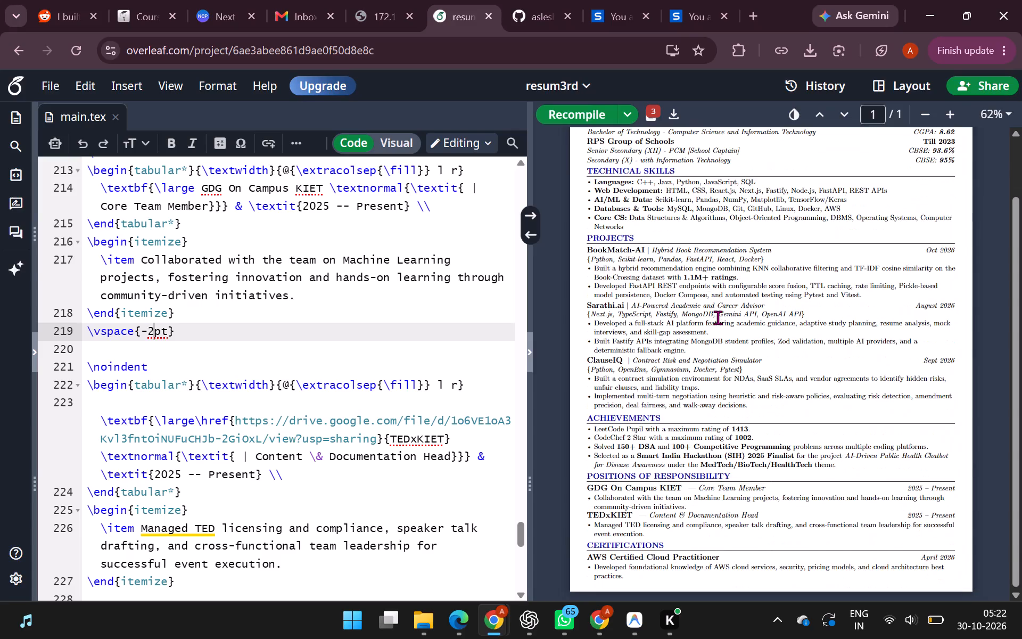
scroll(718, 317, down, 1)
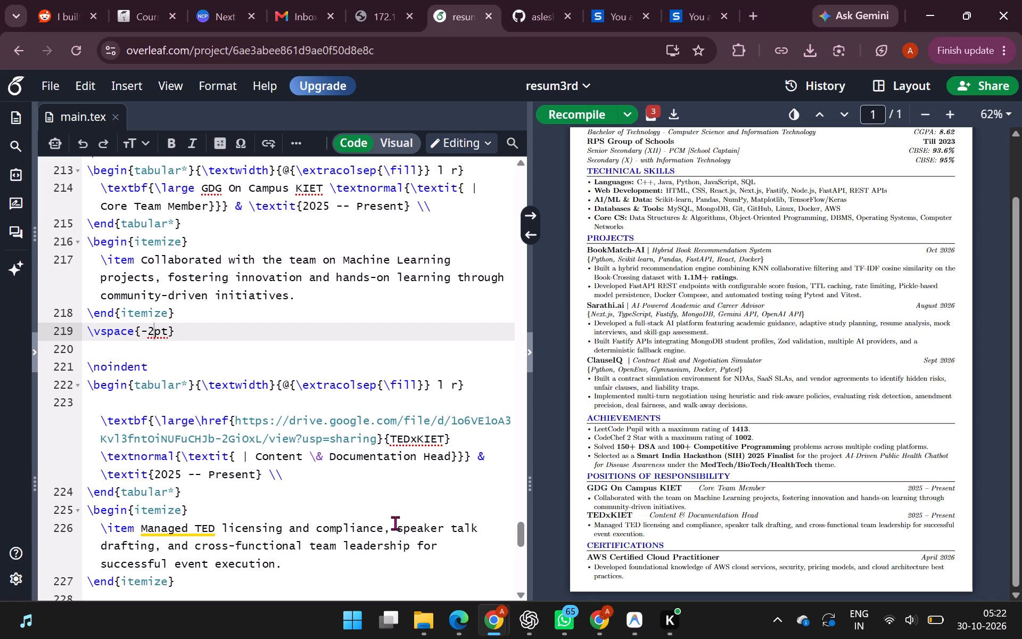
Change the vertical space between the GDG On Campus KIET and TEDxKIET entries to 2pt and recompile the PDF.
click(148, 331)
key(BackSpace)
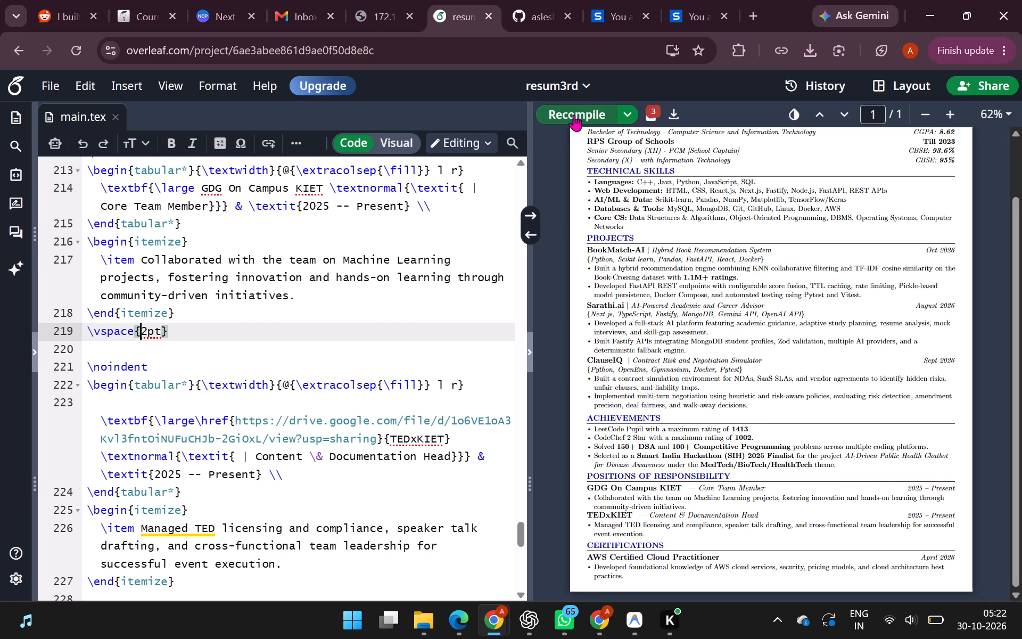
click(574, 114)
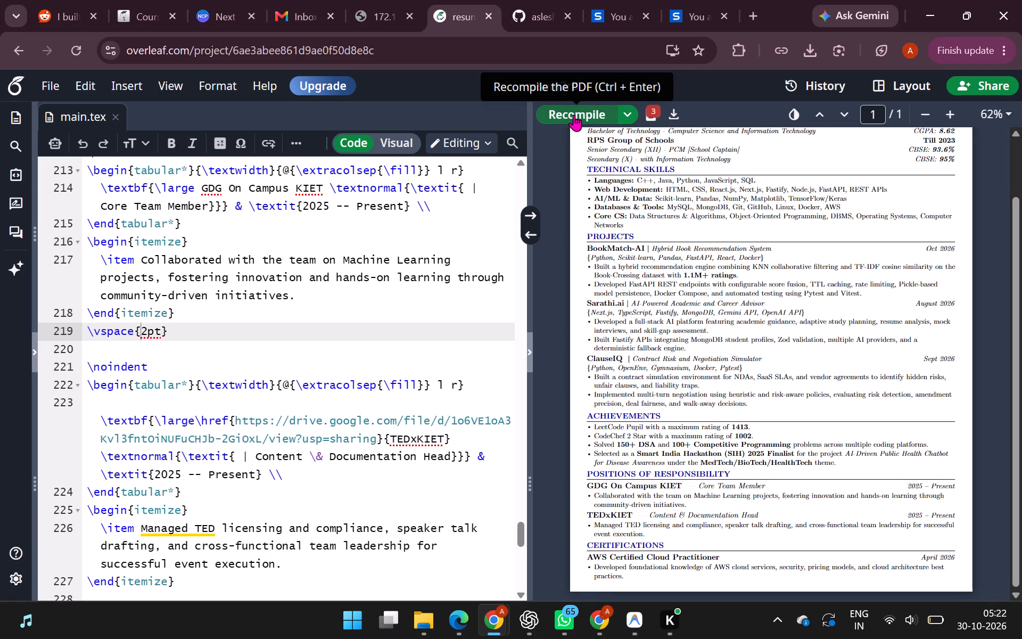
scroll(654, 349, down, 1)
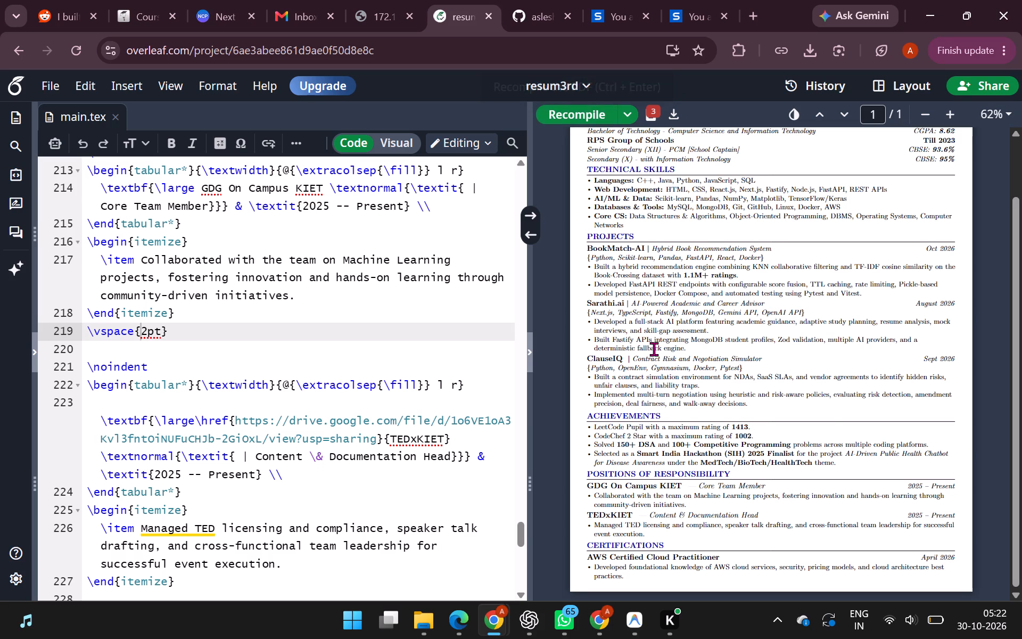
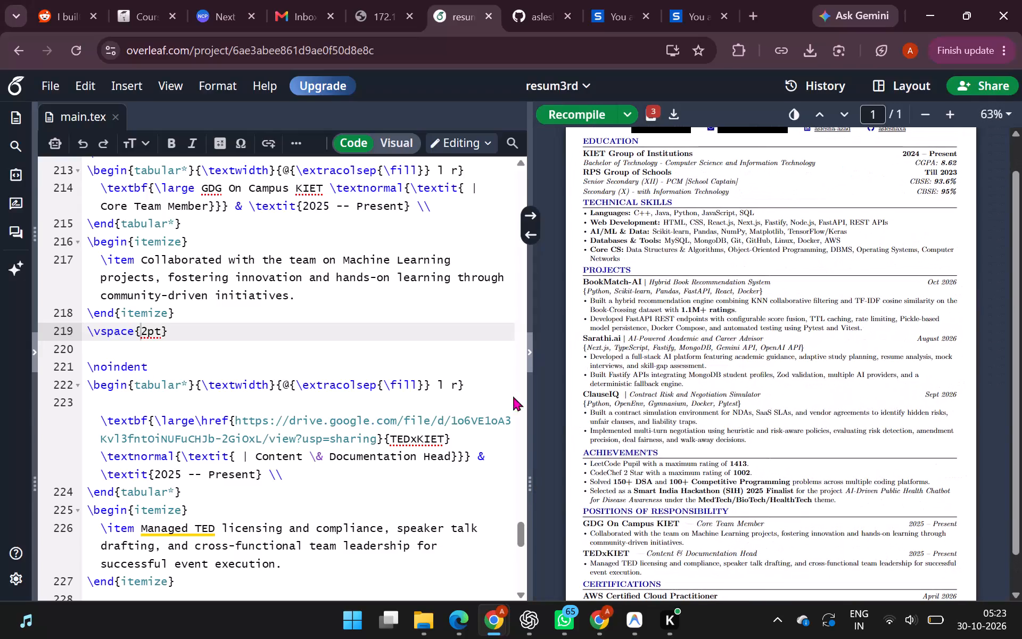
Review the LaTeX source between the certifications and the ClauseIQ project, and check the compiled resume page down to its end.
scroll(284, 356, up, 1)
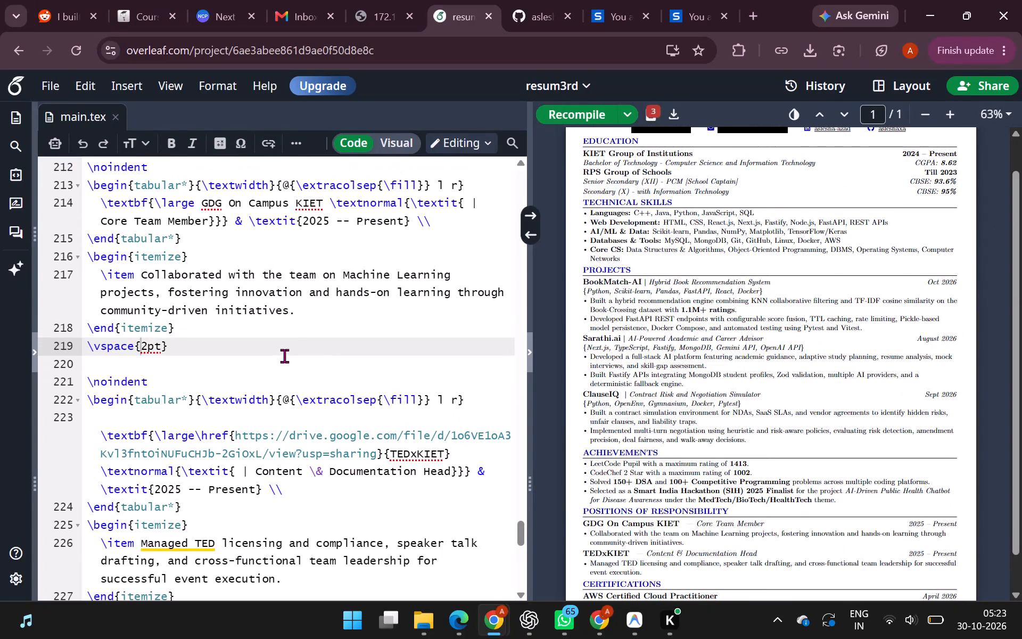
scroll(284, 356, down, 1)
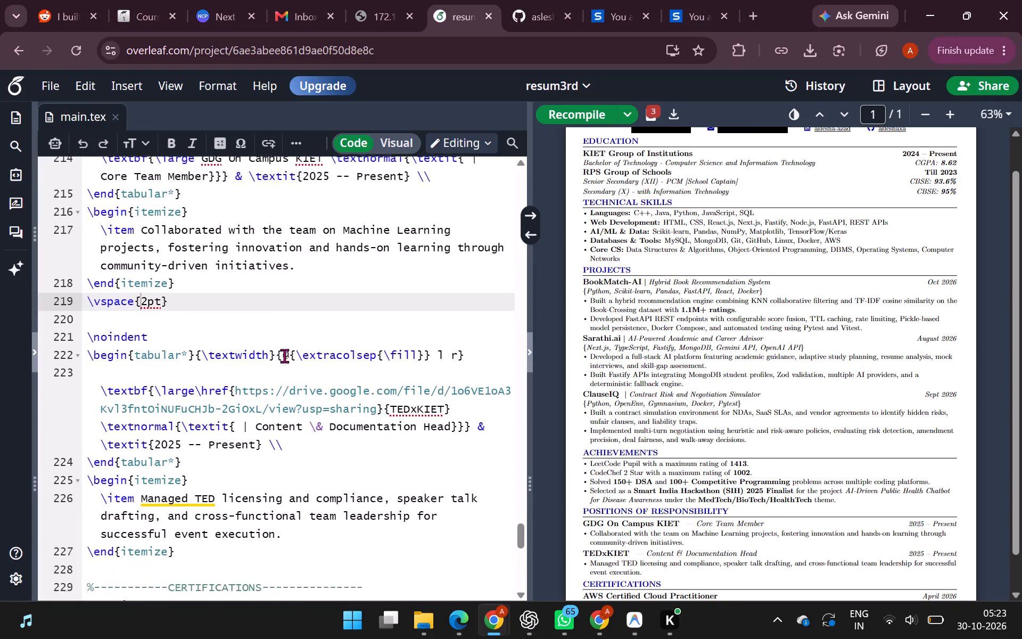
scroll(284, 356, down, 2)
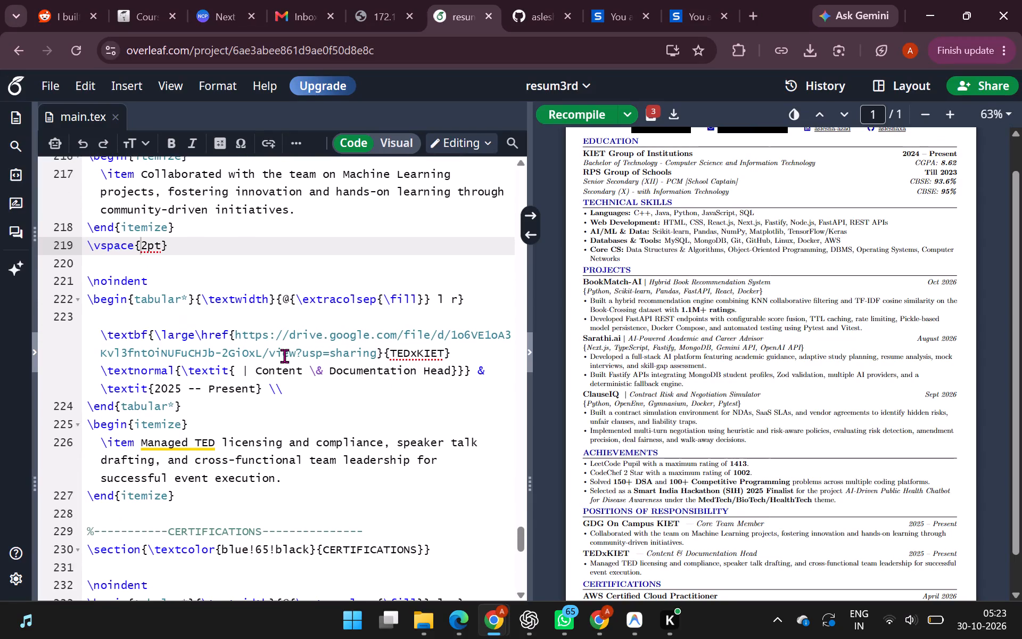
scroll(284, 356, down, 1)
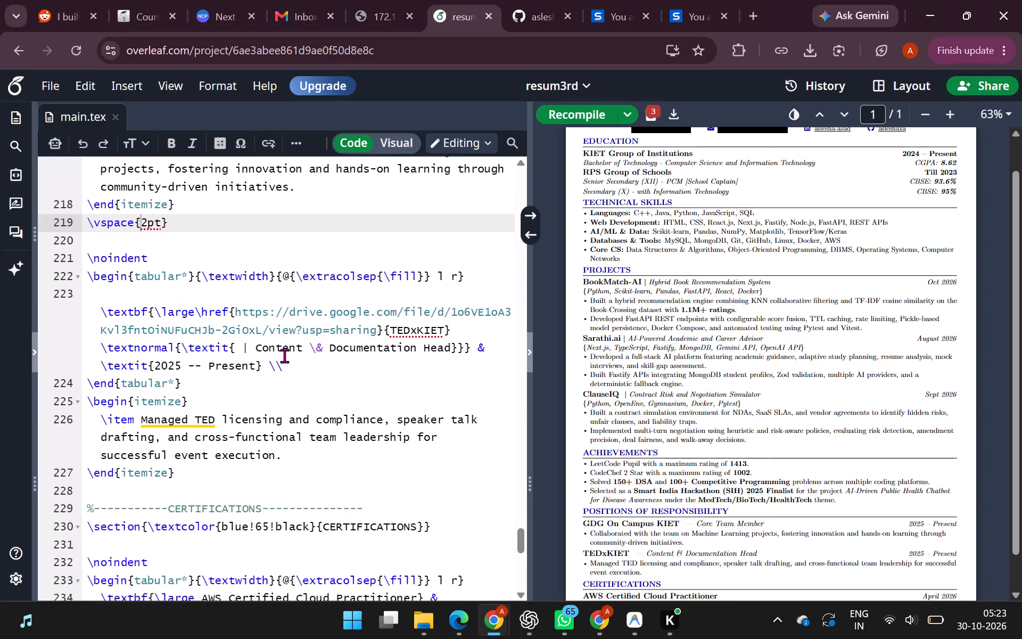
scroll(284, 356, down, 2)
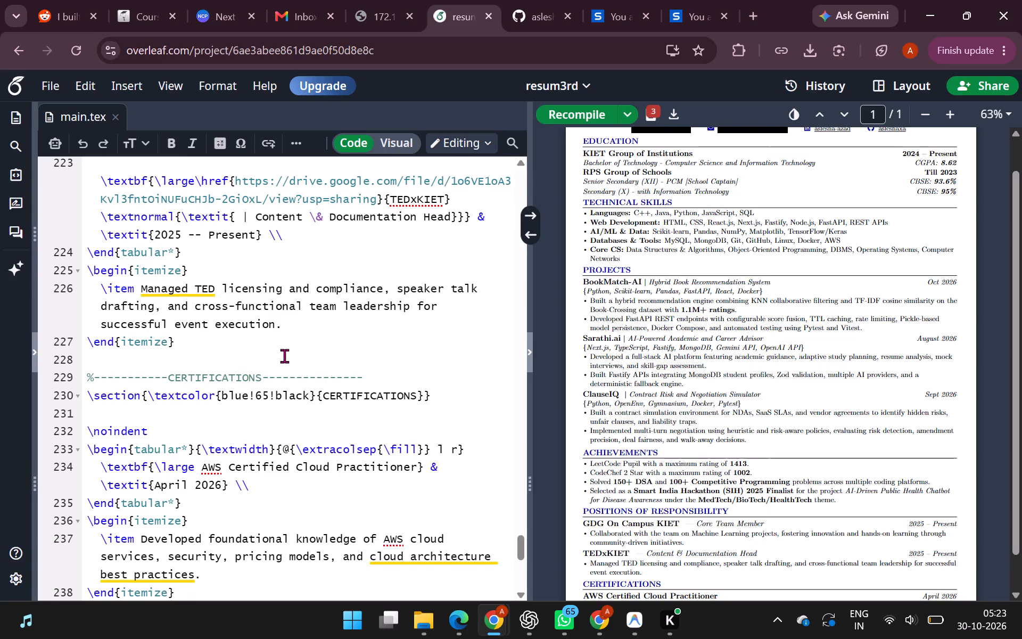
scroll(284, 356, up, 1)
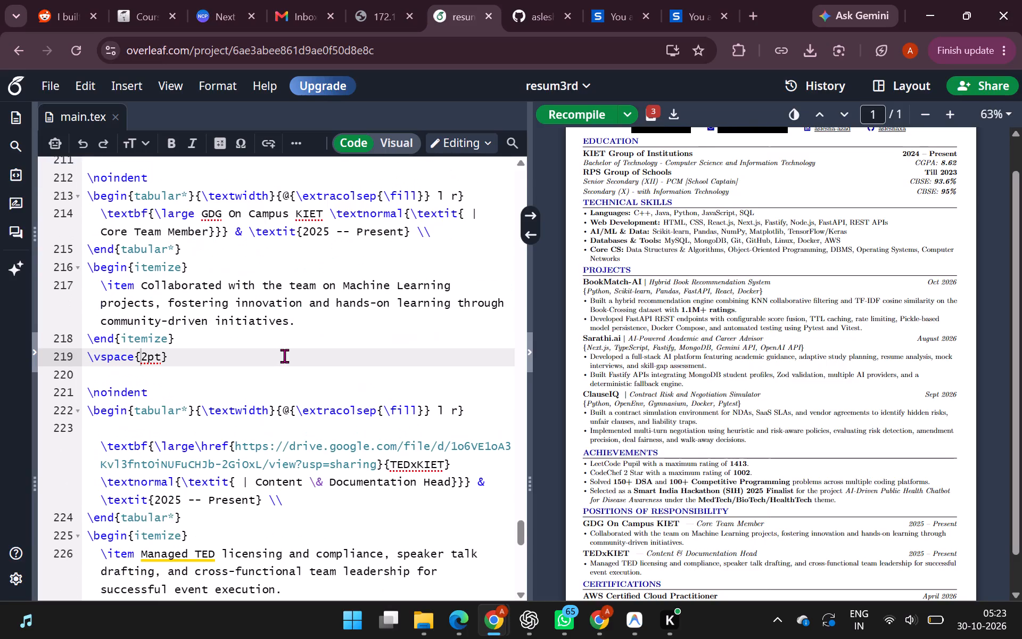
scroll(284, 356, up, 5)
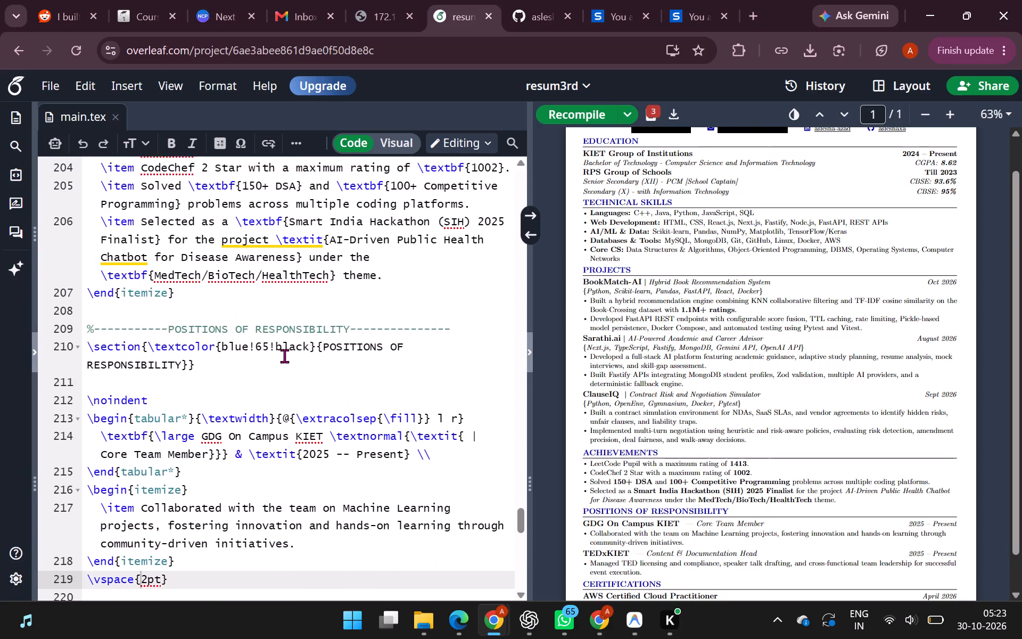
scroll(284, 356, up, 3)
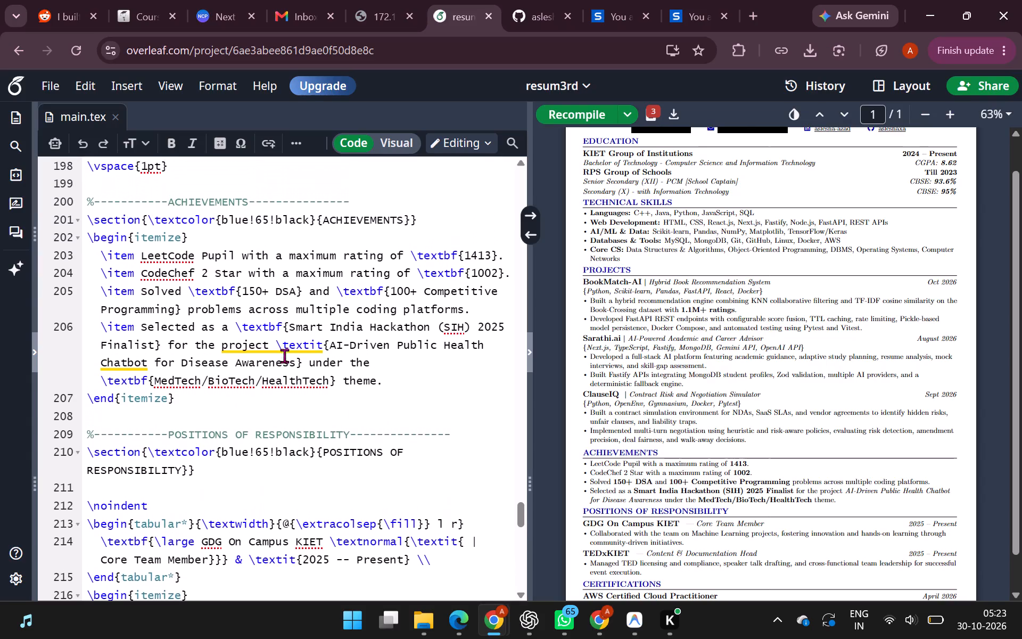
scroll(284, 356, up, 1)
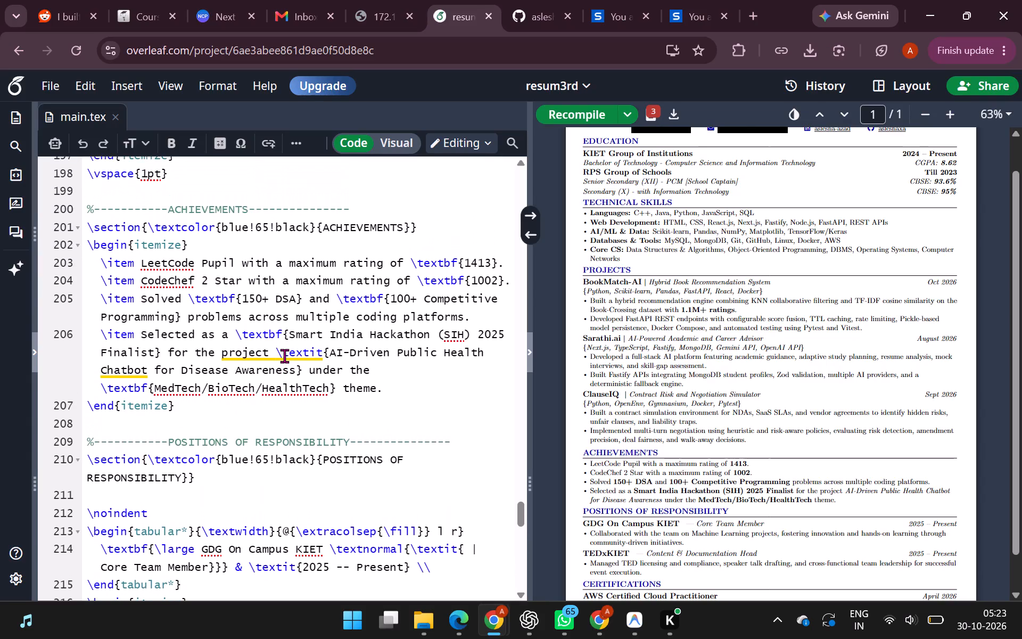
scroll(284, 356, up, 4)
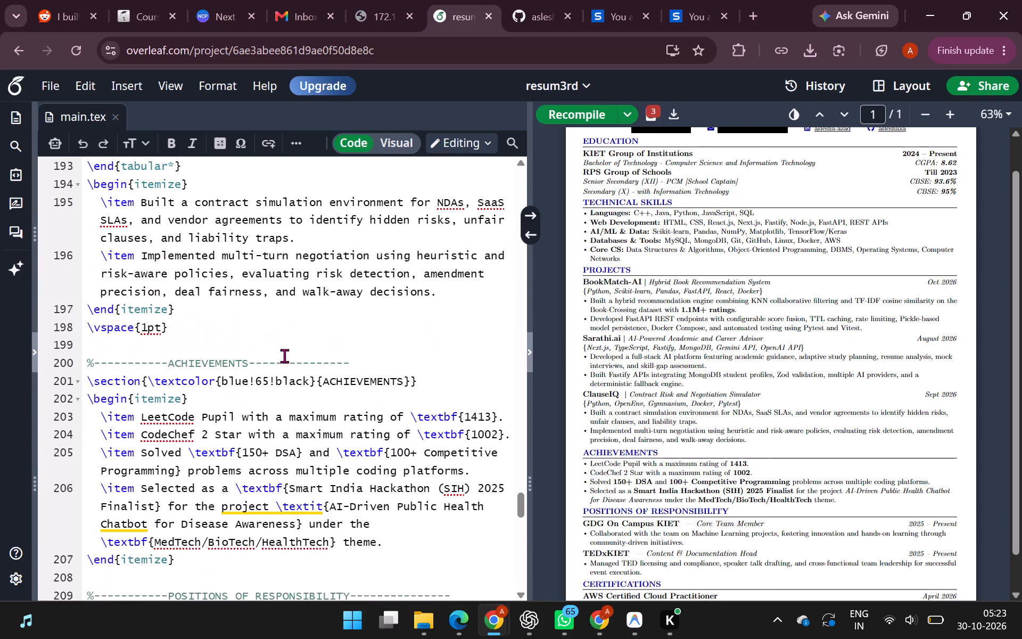
scroll(284, 356, up, 1)
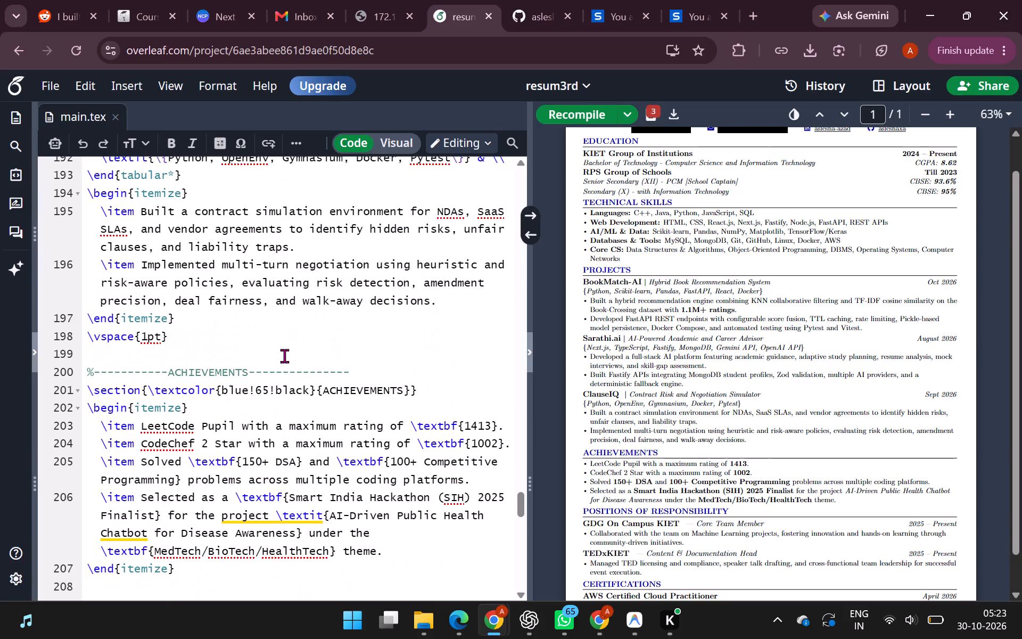
scroll(284, 356, up, 2)
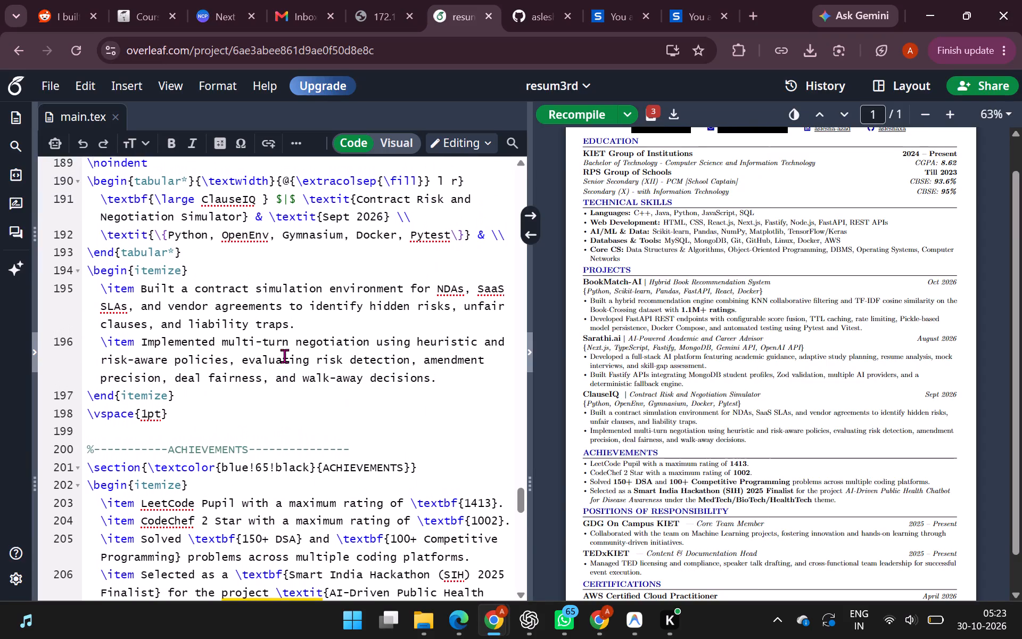
scroll(284, 356, up, 1)
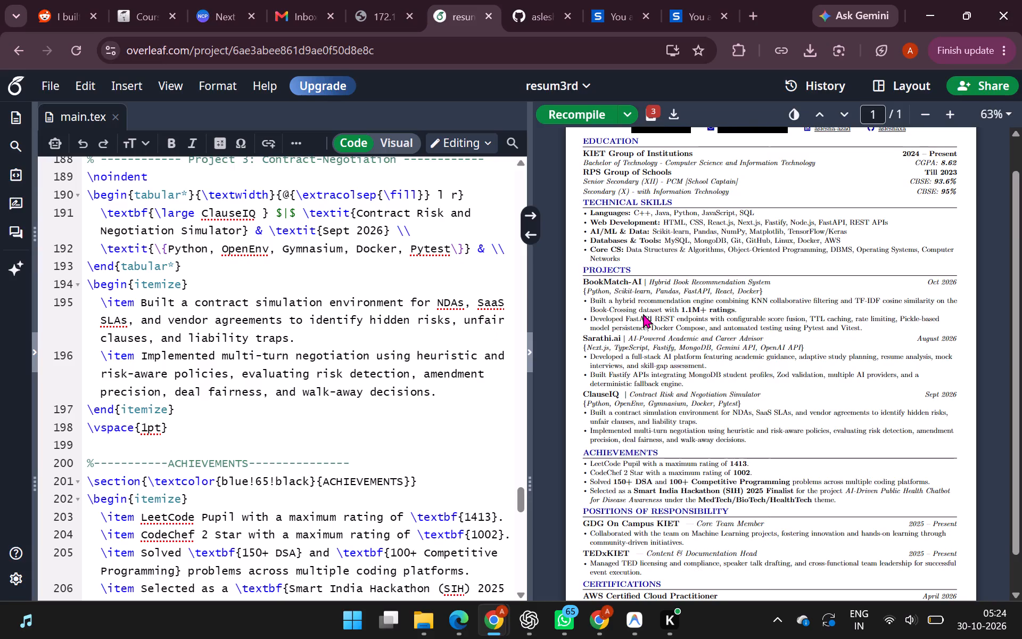
scroll(643, 314, down, 1)
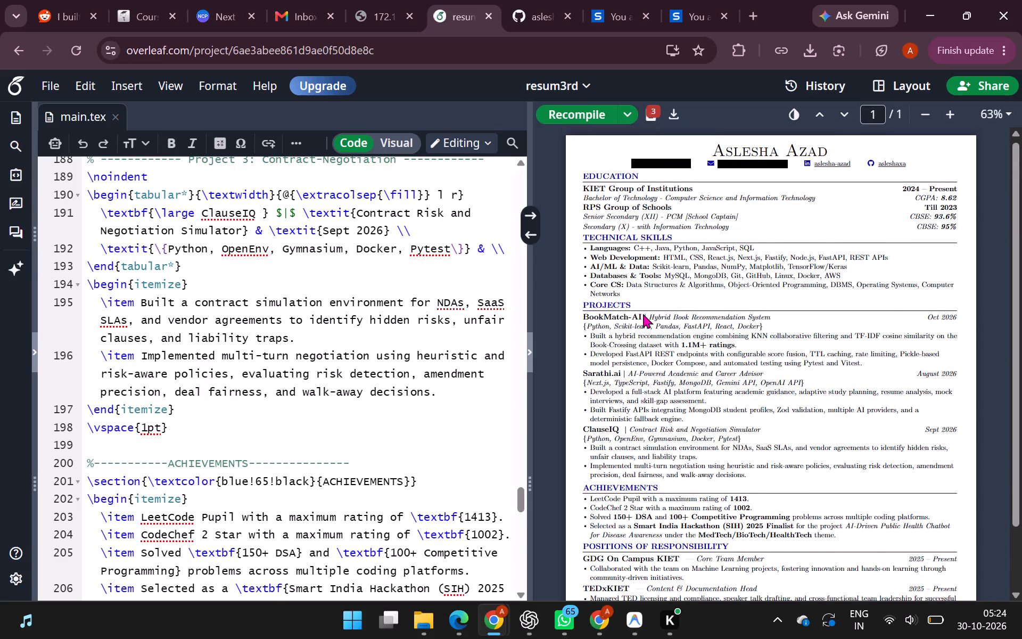
scroll(643, 314, down, 2)
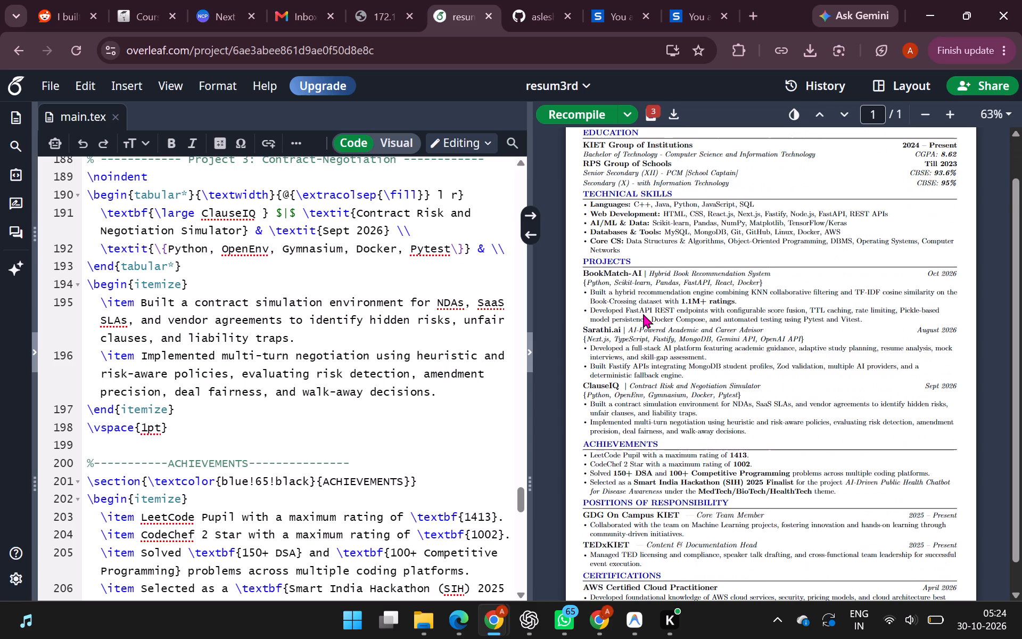
scroll(643, 314, down, 1)
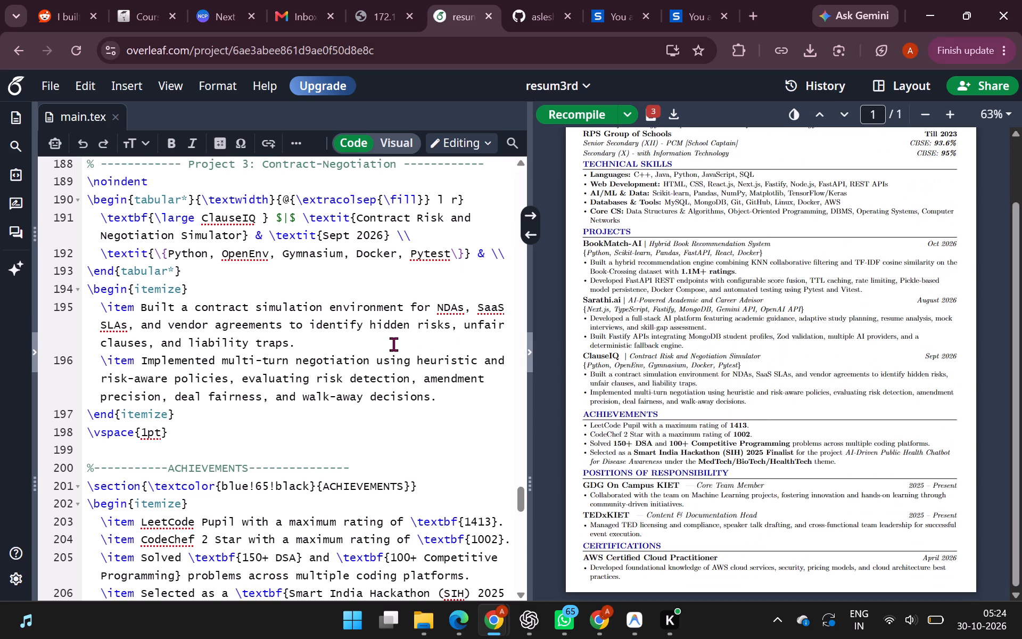
scroll(393, 344, down, 7)
scroll(393, 344, up, 1)
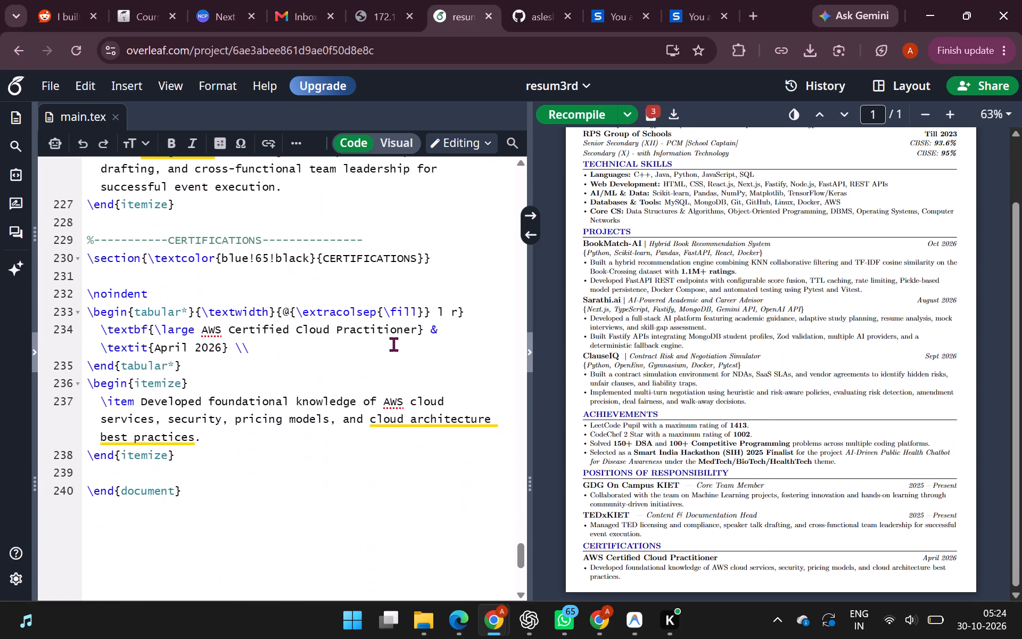
scroll(393, 344, up, 2)
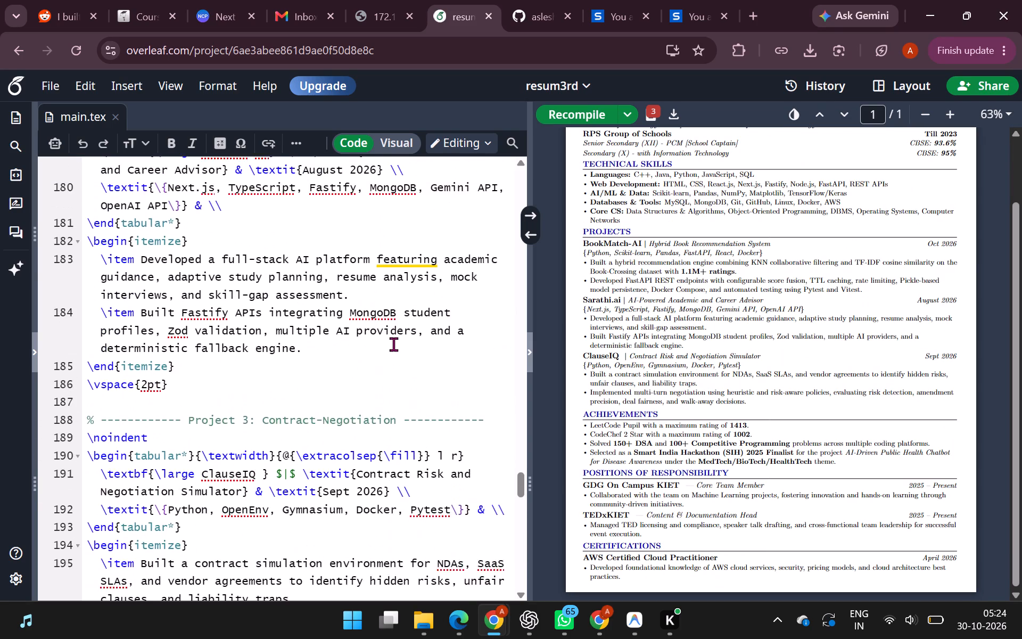
scroll(393, 344, up, 8)
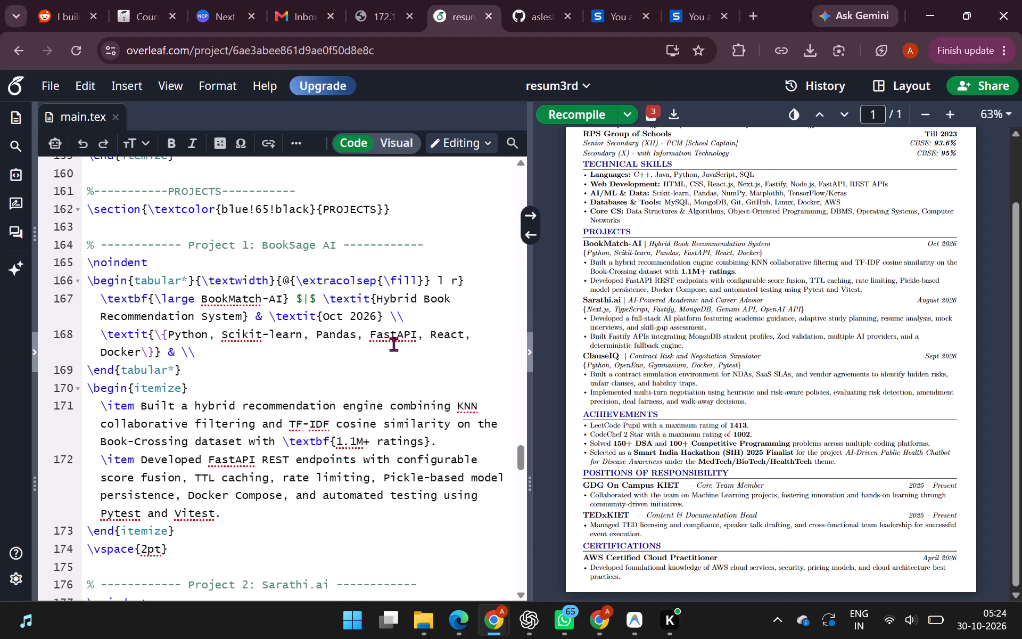
scroll(393, 344, up, 5)
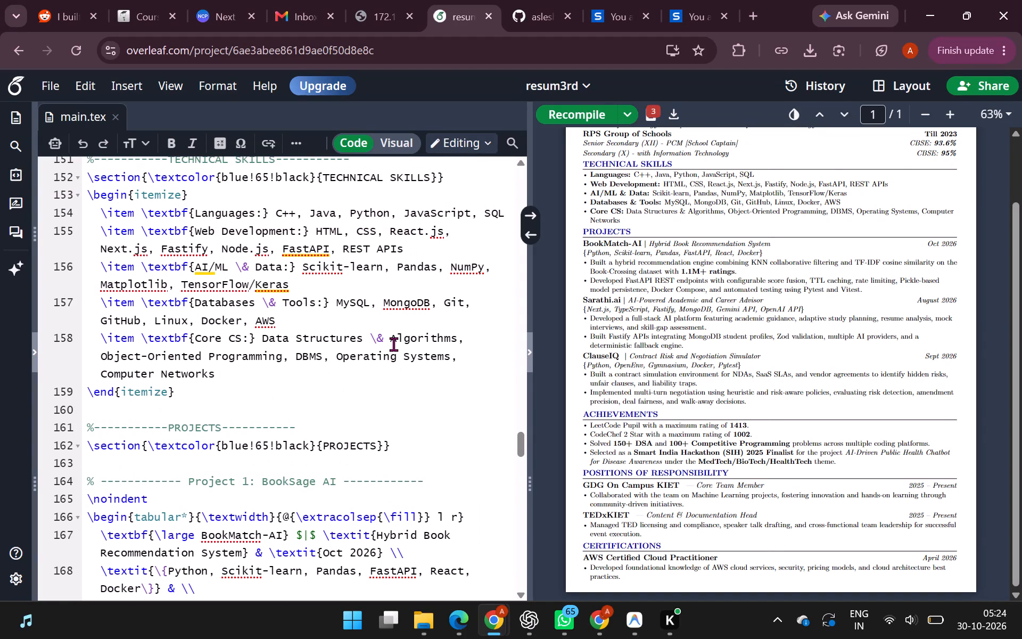
scroll(393, 344, right, 1)
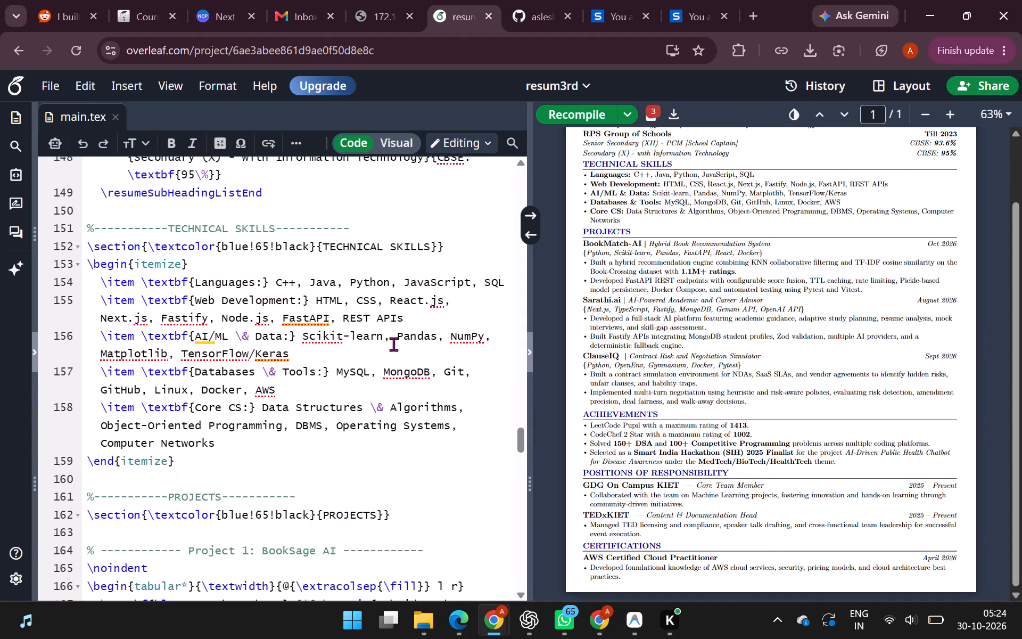
scroll(393, 344, right, 2)
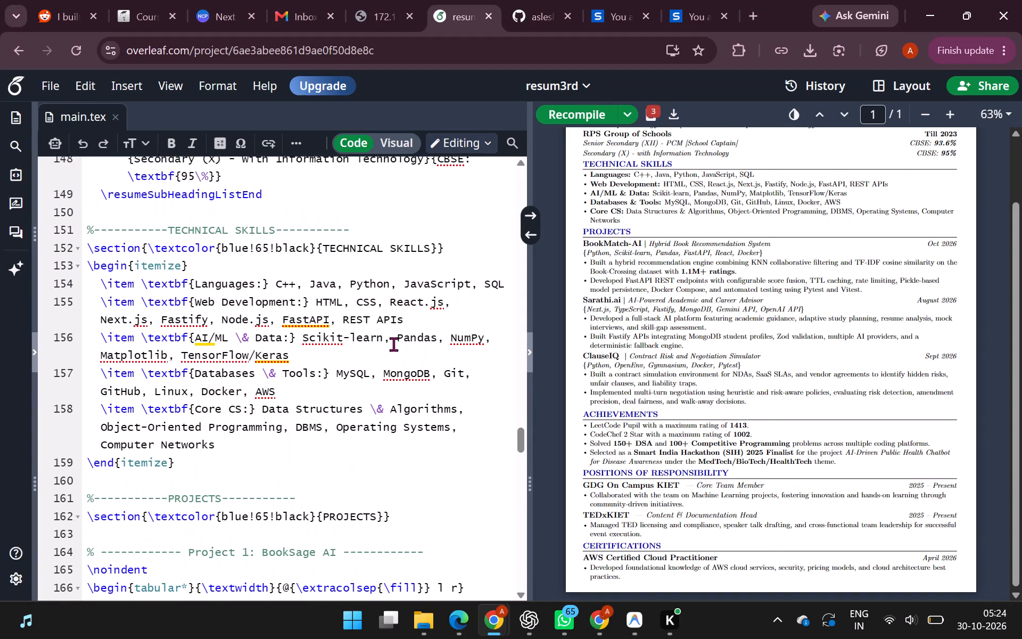
scroll(393, 344, right, 1)
scroll(393, 344, down, 1)
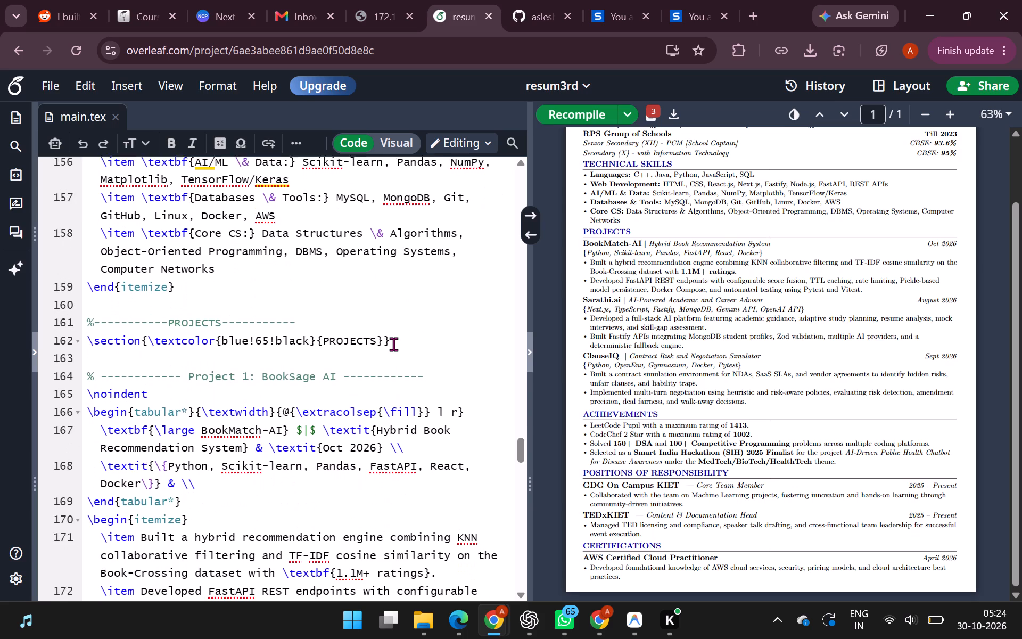
scroll(393, 344, down, 1)
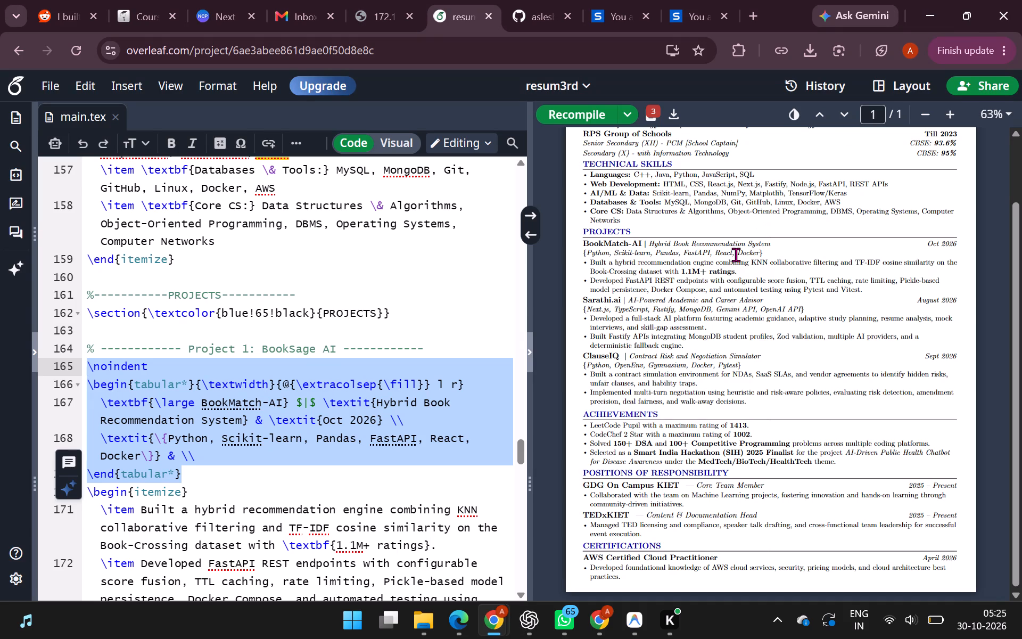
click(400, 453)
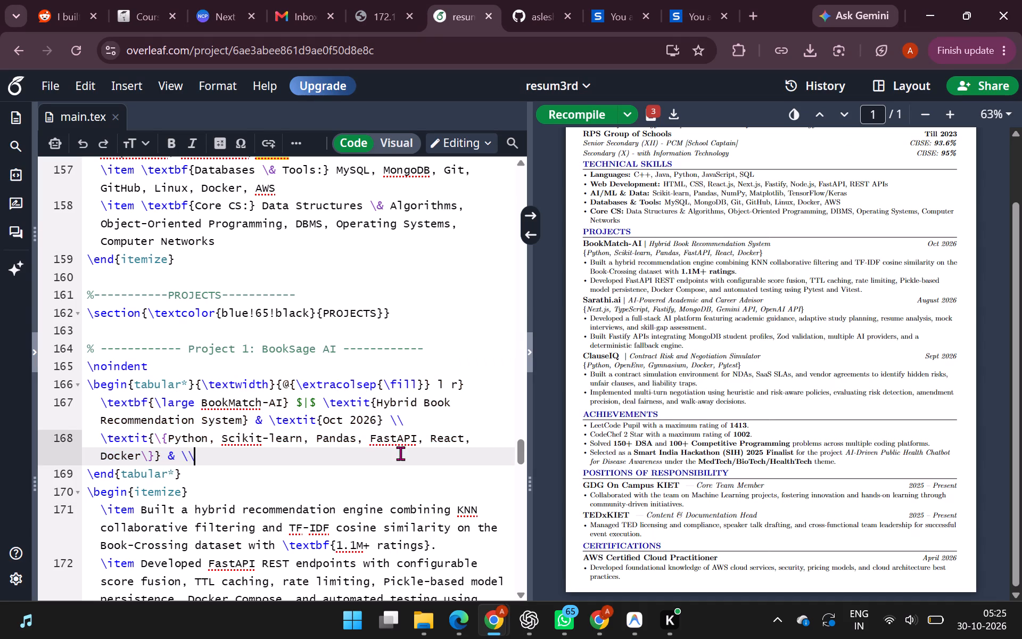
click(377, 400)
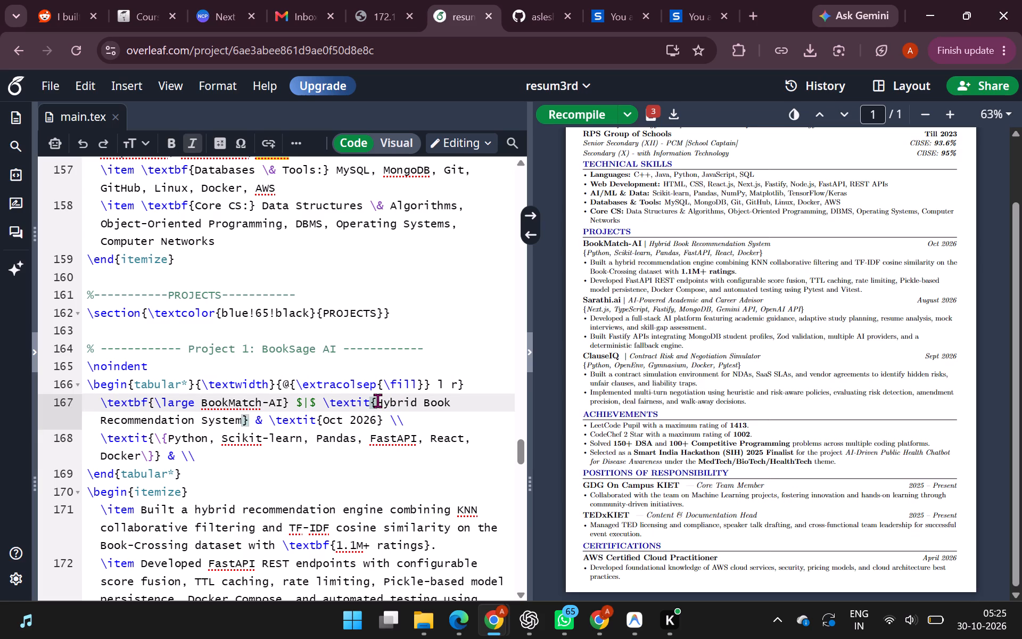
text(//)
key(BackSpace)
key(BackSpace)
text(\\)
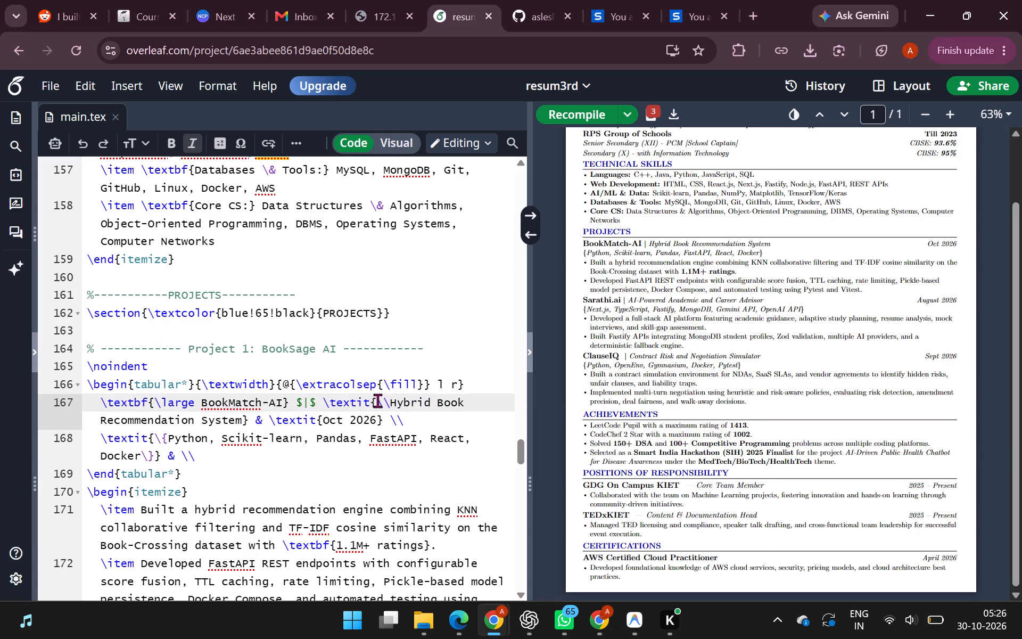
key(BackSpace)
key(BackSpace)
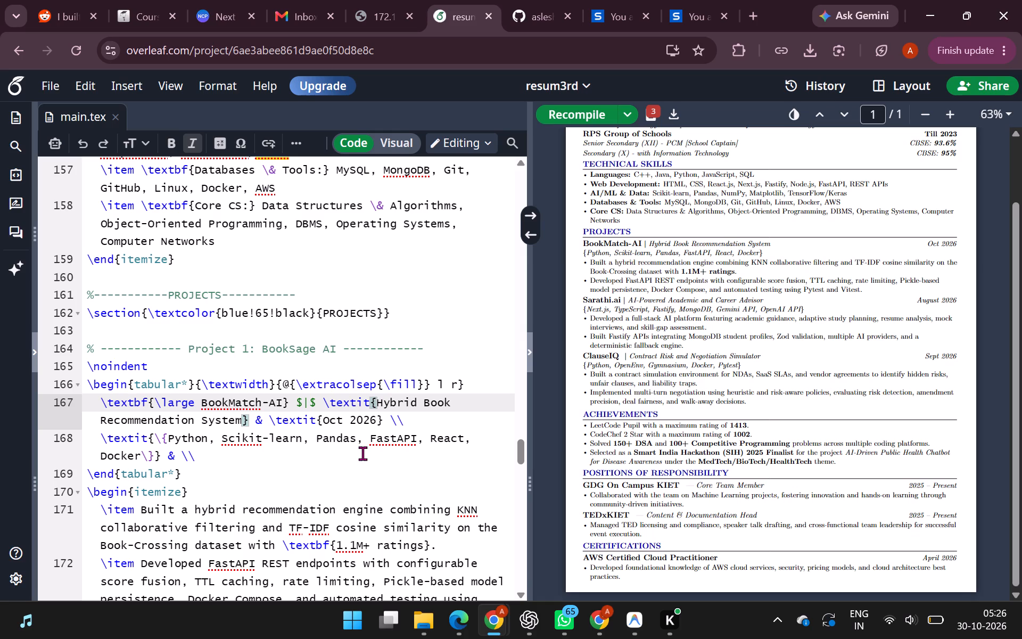
Remove the \textit{} wrapper around "Hybrid Book Recommendation System" in the BookMatch-AI heading and recompile the PDF.
click(374, 404)
key(BackSpace)
key(BackSpace)
key(BackSpace)
key(BackSpace)
key(BackSpace)
key(BackSpace)
key(BackSpace)
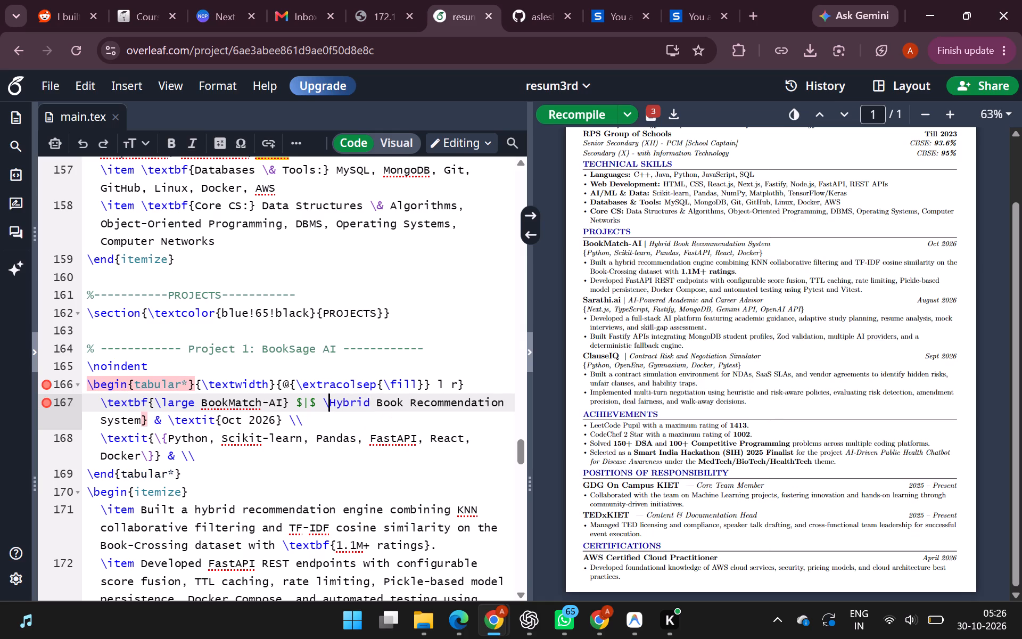
key(BackSpace)
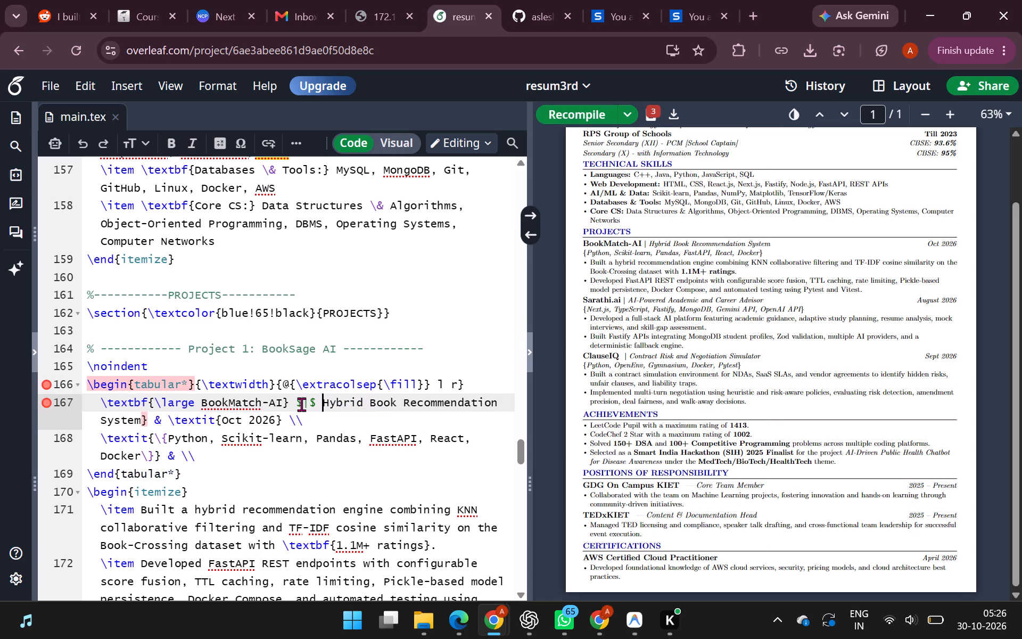
click(145, 421)
key(BackSpace)
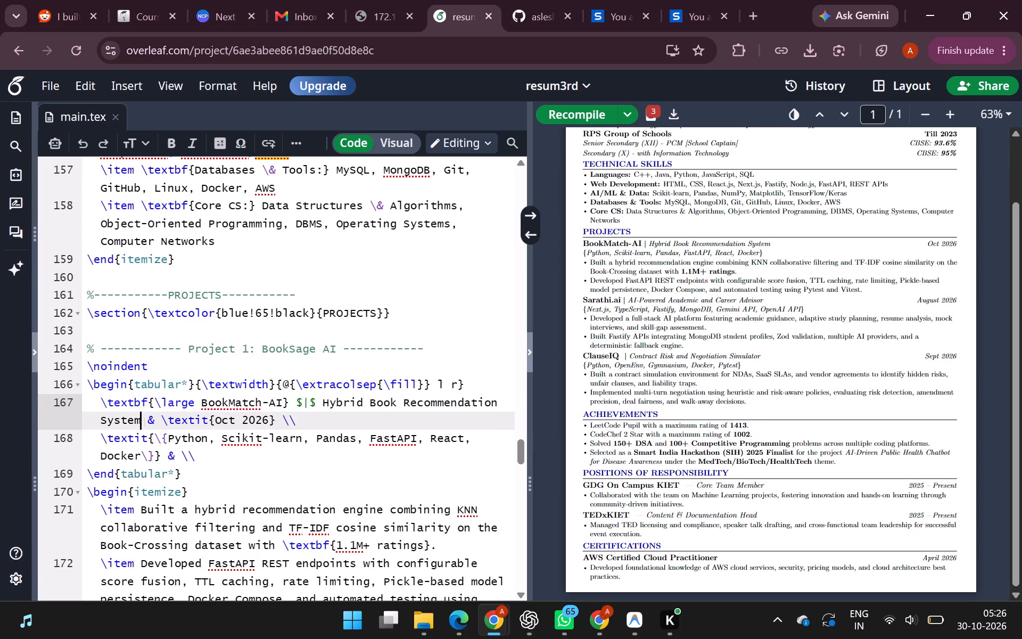
click(589, 114)
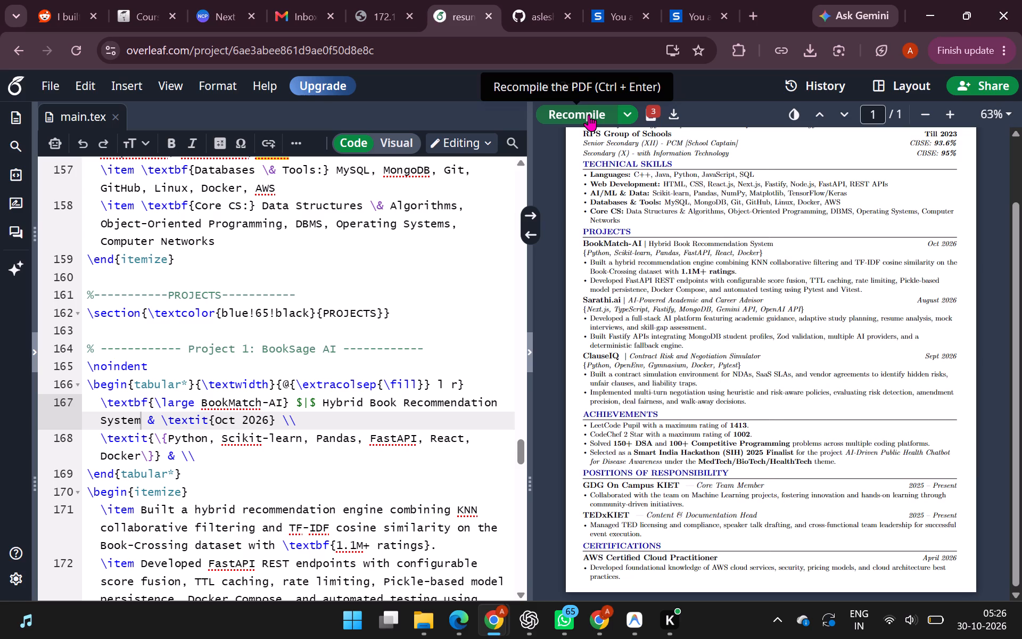
Remove the \textit{} wrapper around "AI-Powered Academic and Career Advisor" in the Sarathi.ai project heading.
scroll(418, 414, down, 3)
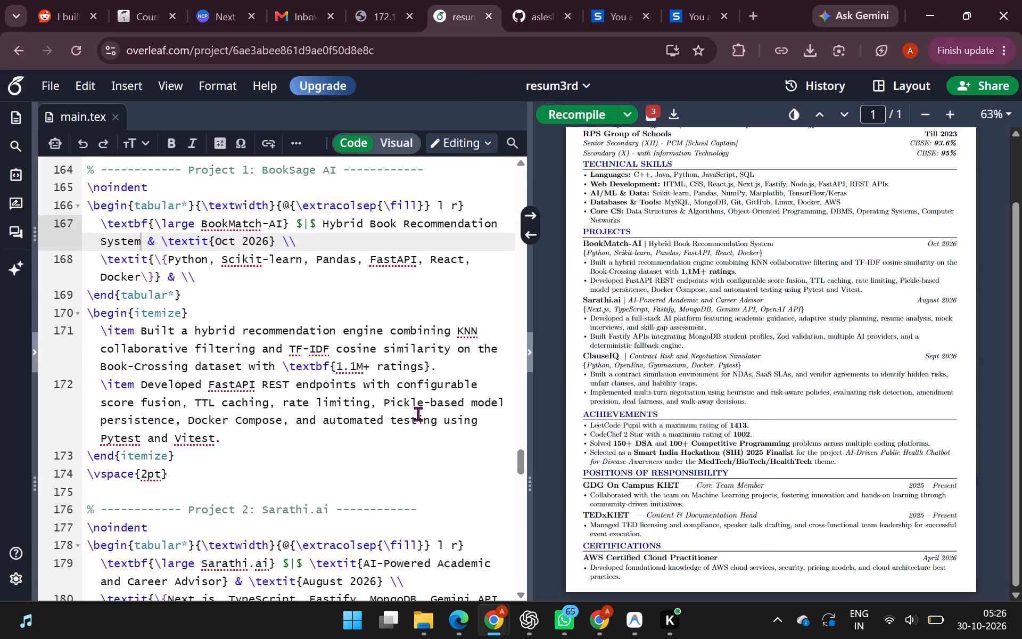
scroll(418, 414, down, 2)
scroll(309, 464, down, 1)
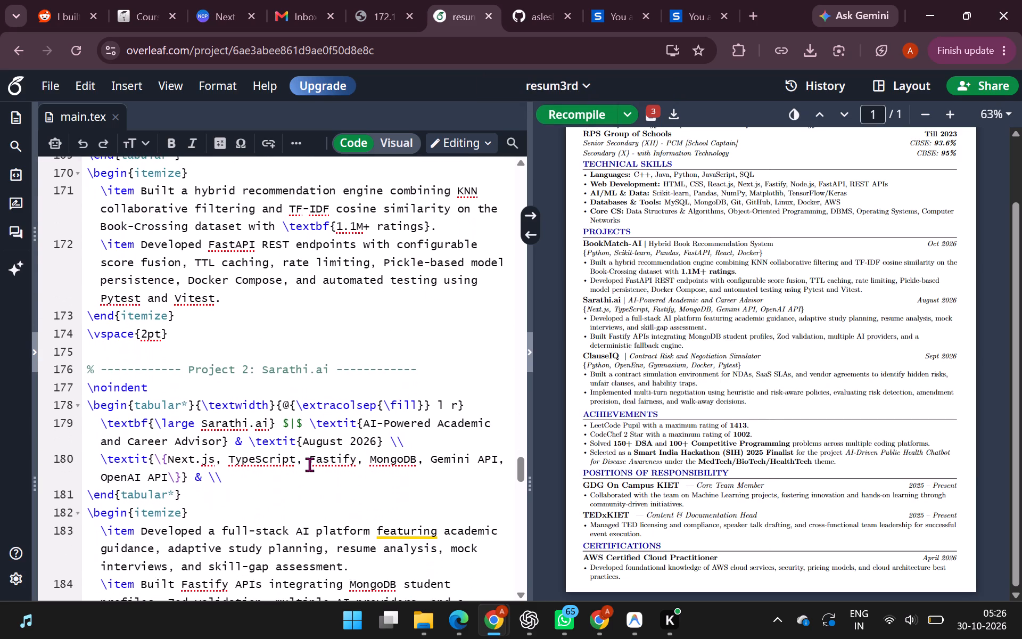
click(363, 425)
key(BackSpace)
key(BackSpace)
key(BackSpace)
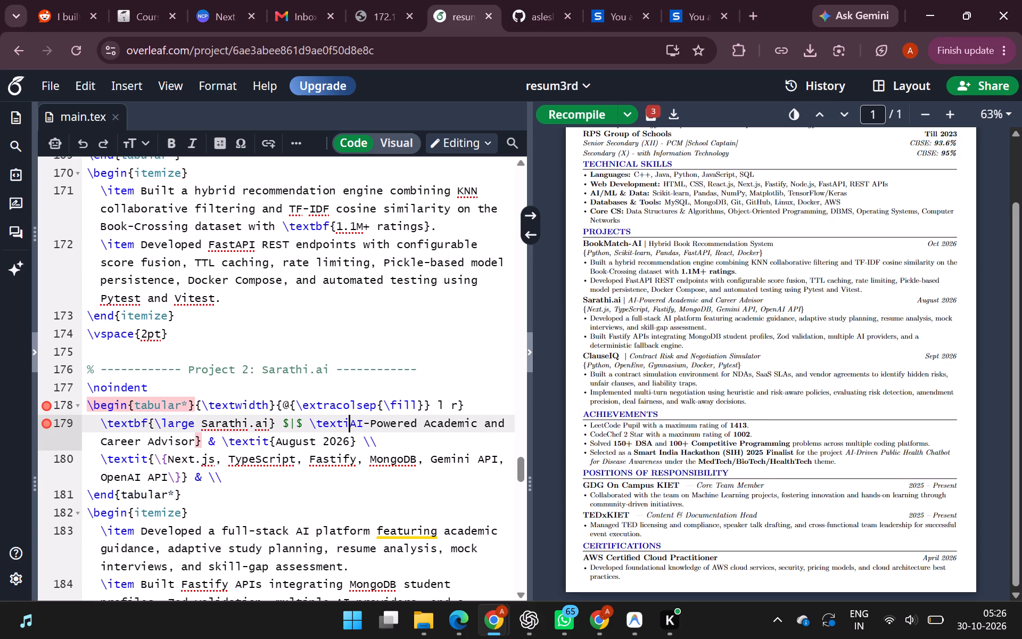
key(BackSpace)
key(BackSpace)
key(BackSpace)
key(BackSpace)
key(BackSpace)
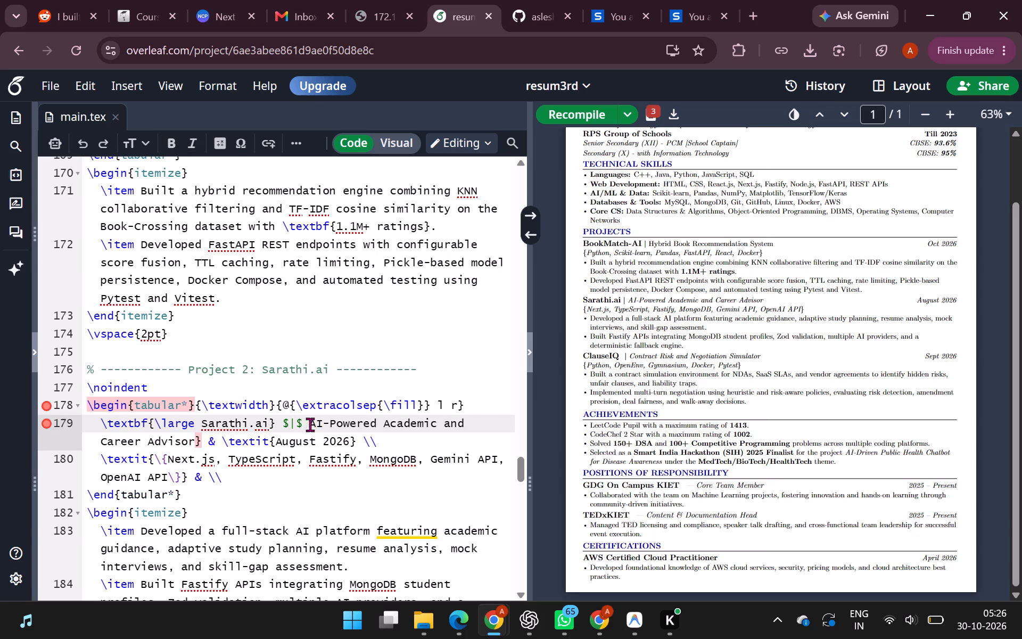
click(201, 446)
key(BackSpace)
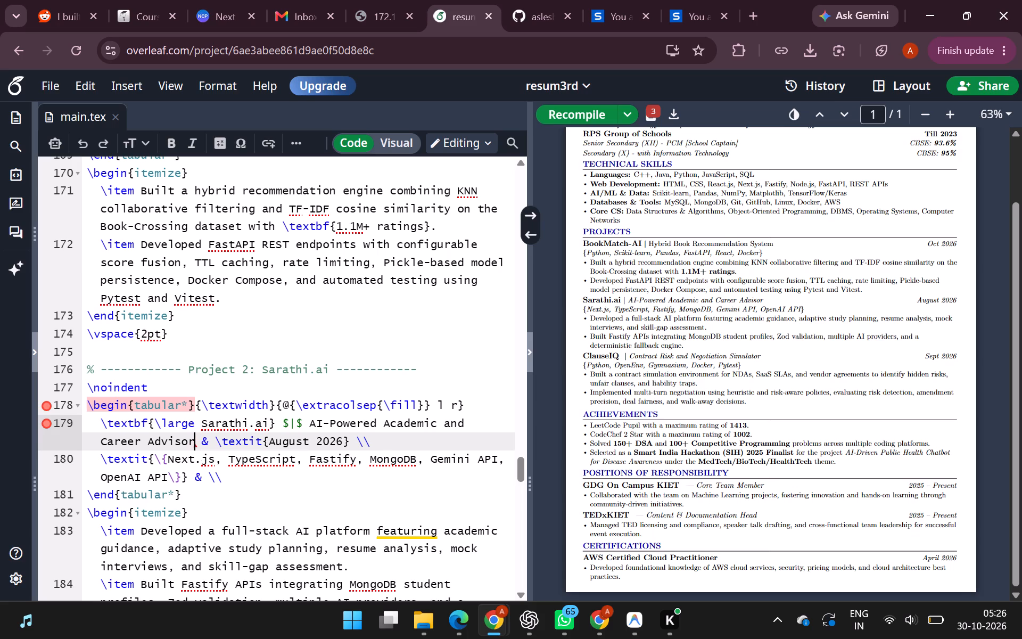
Remove the \textit{} wrapper around "Contract Risk and Negotiation Simulator" in the ClauseIQ heading and recompile the PDF.
scroll(201, 446, down, 6)
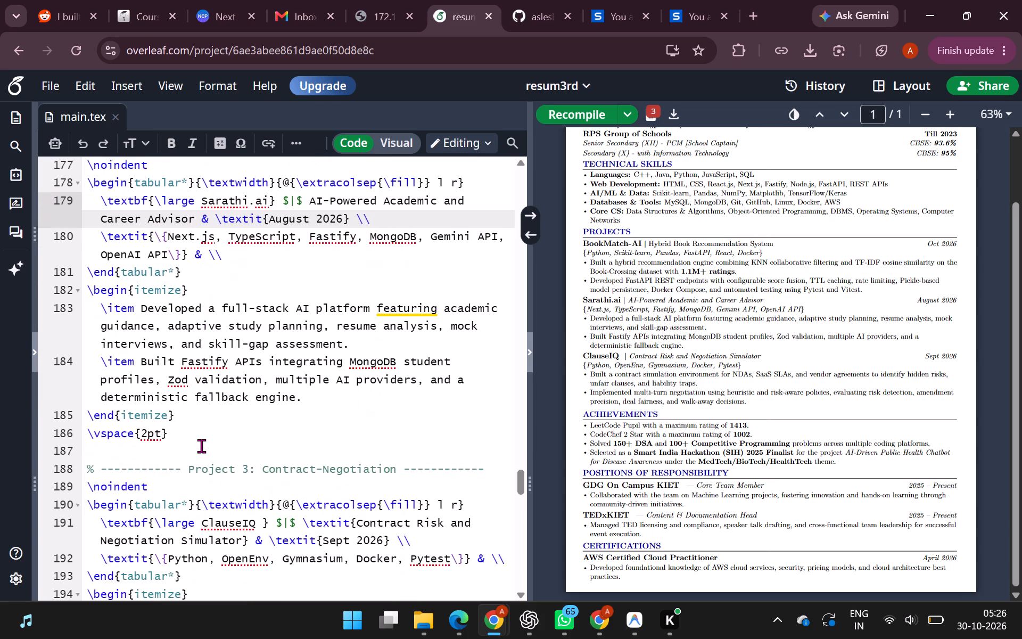
scroll(201, 446, down, 2)
click(353, 402)
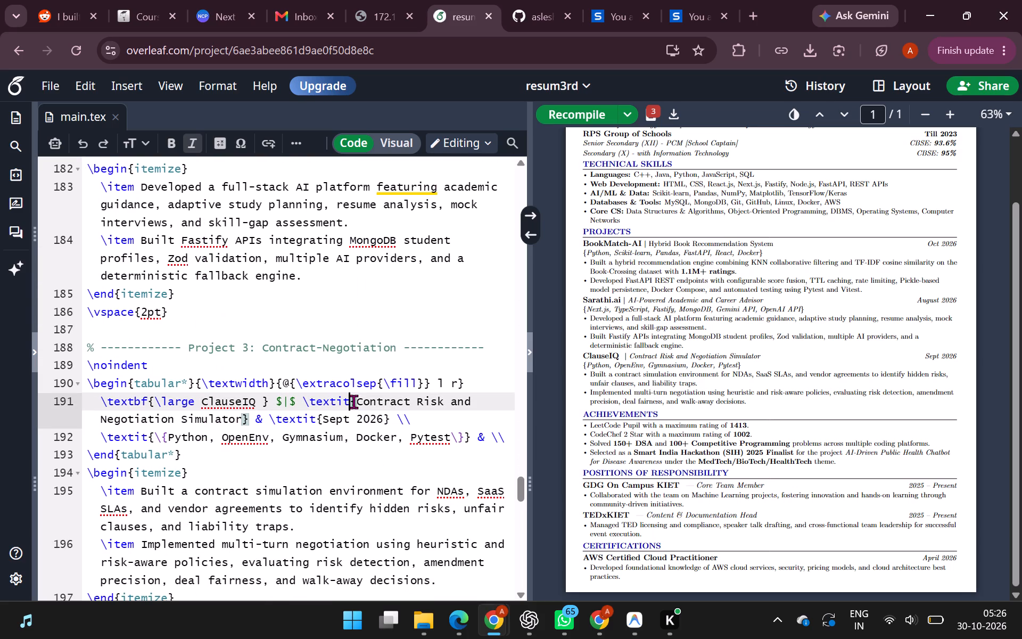
key(Right)
key(BackSpace)
key(BackSpace)
key(BackSpace)
key(BackSpace)
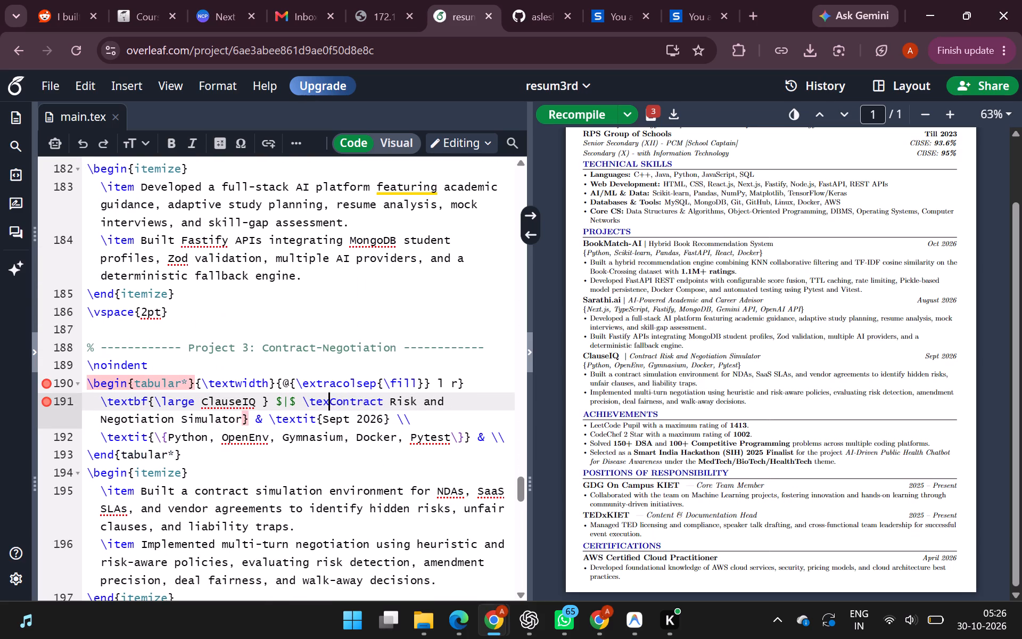
key(BackSpace)
key(BackSpace)
key(BackSpace)
key(BackSpace)
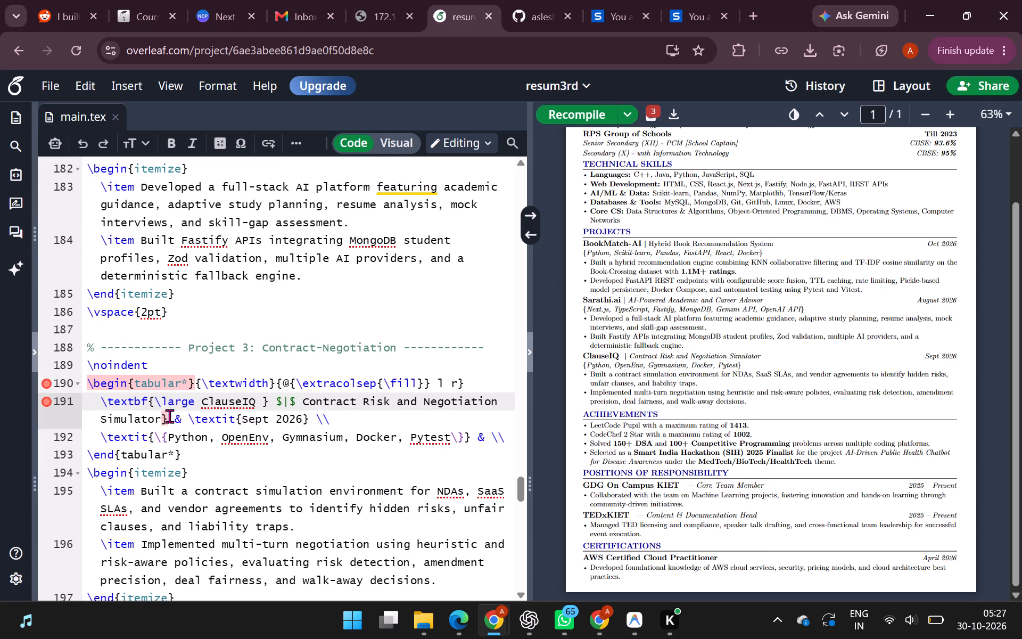
click(169, 416)
key(BackSpace)
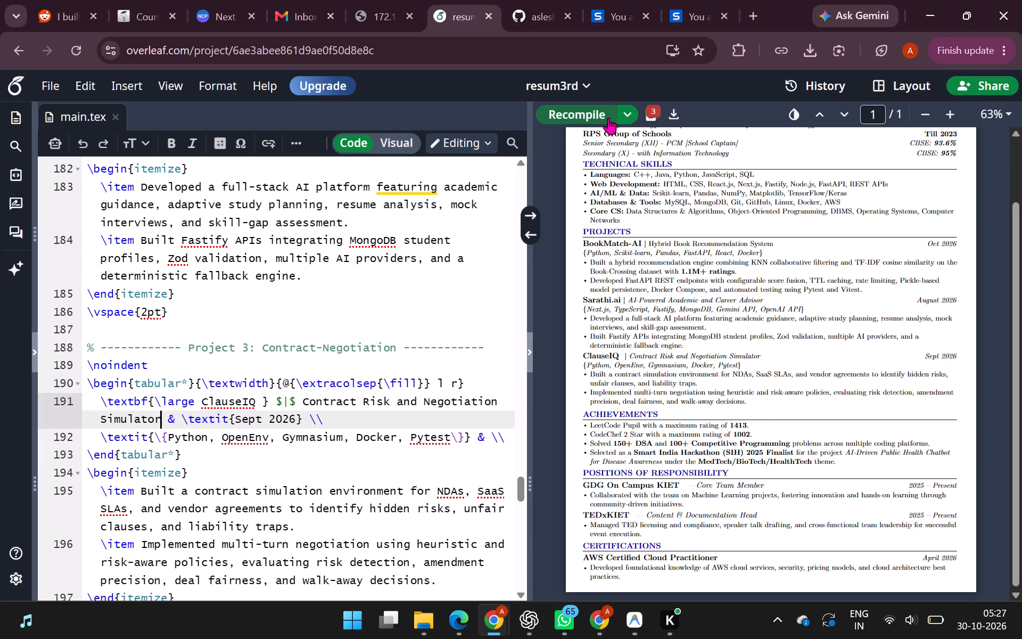
click(600, 116)
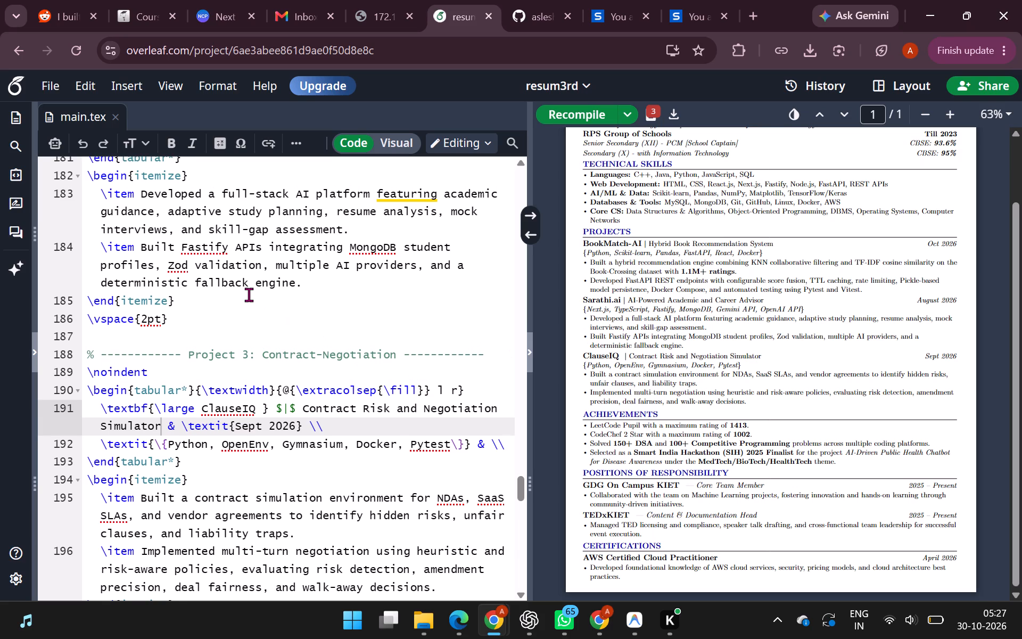
Set the vertical space between the Sarathi.ai and ClauseIQ projects to 3pt and recompile the PDF.
click(148, 319)
key(BackSpace)
key(3)
scroll(196, 438, down, 1)
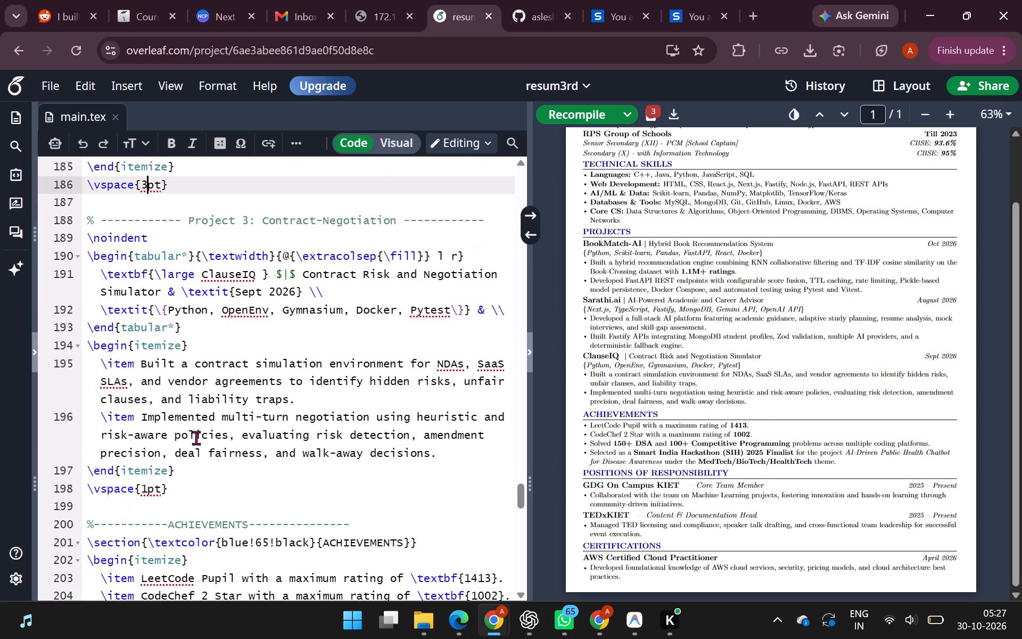
scroll(196, 438, down, 1)
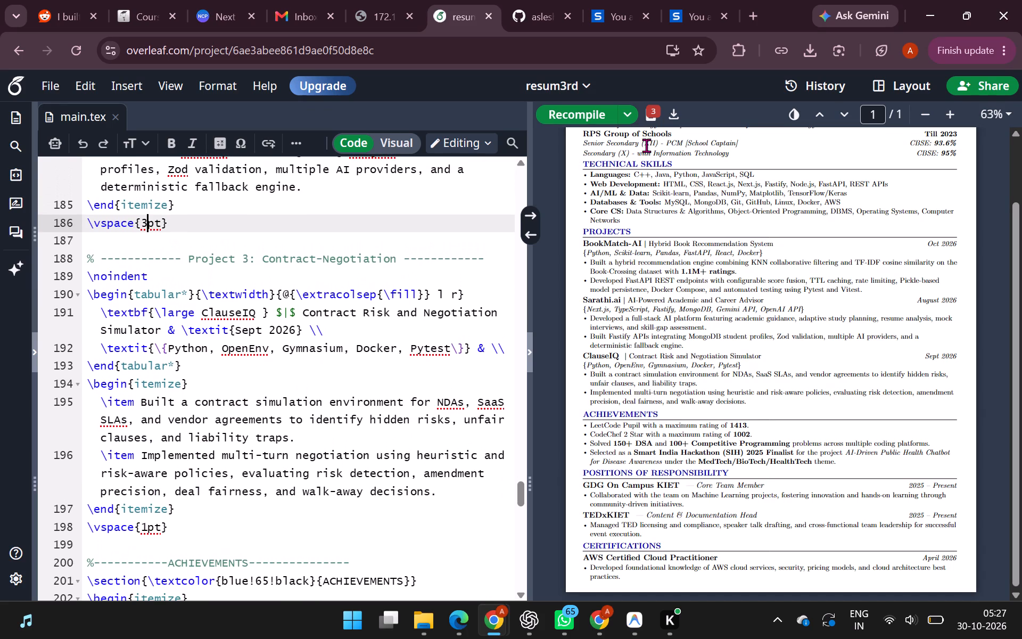
click(570, 120)
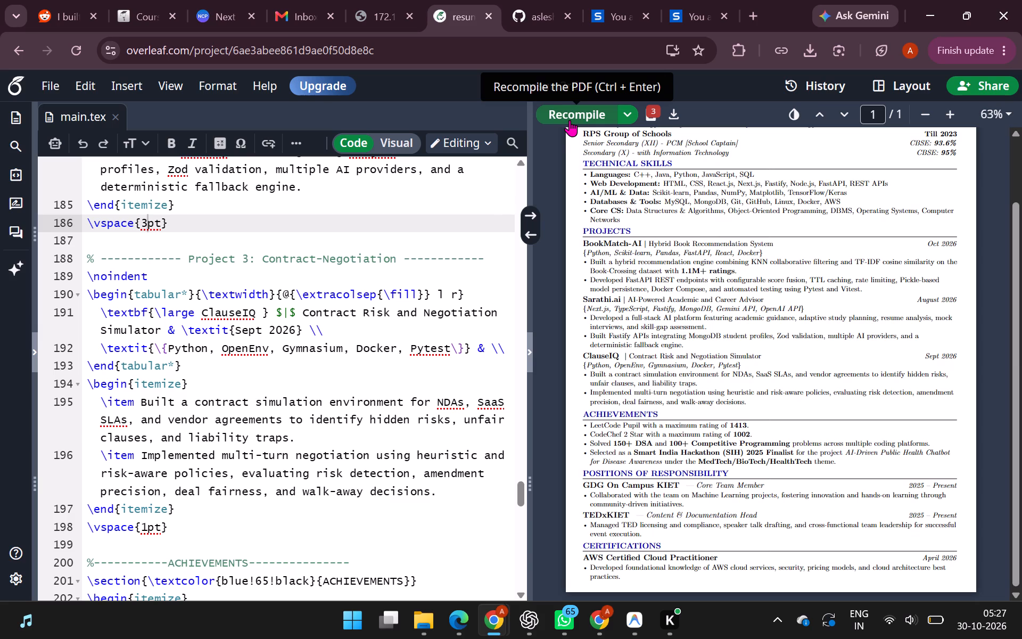
Set the vertical space between the BookMatch-AI and Sarathi.ai projects to 3pt and recompile the PDF.
scroll(369, 322, up, 2)
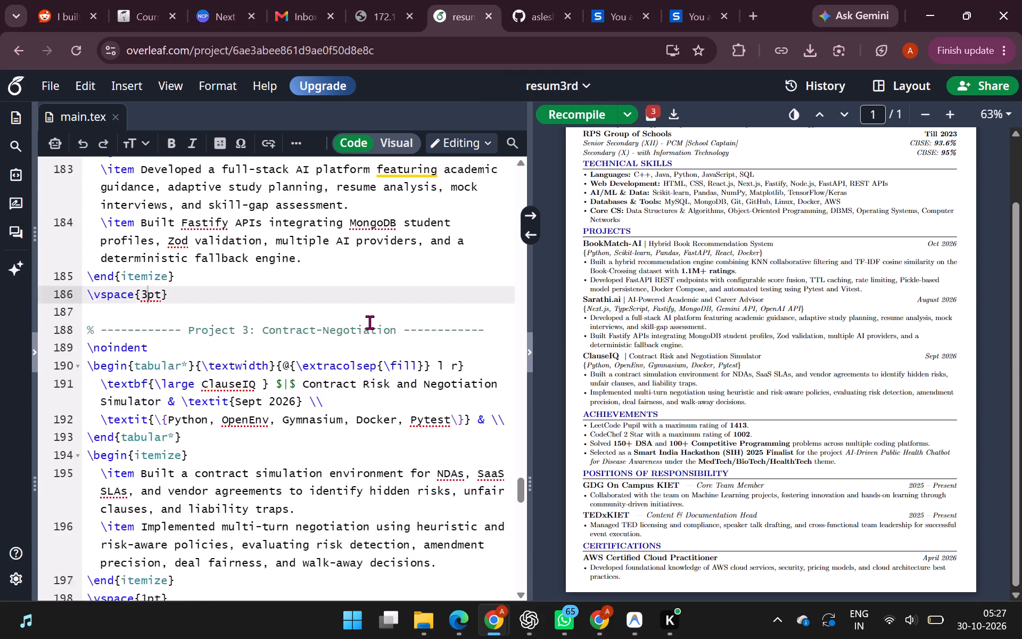
scroll(369, 322, up, 6)
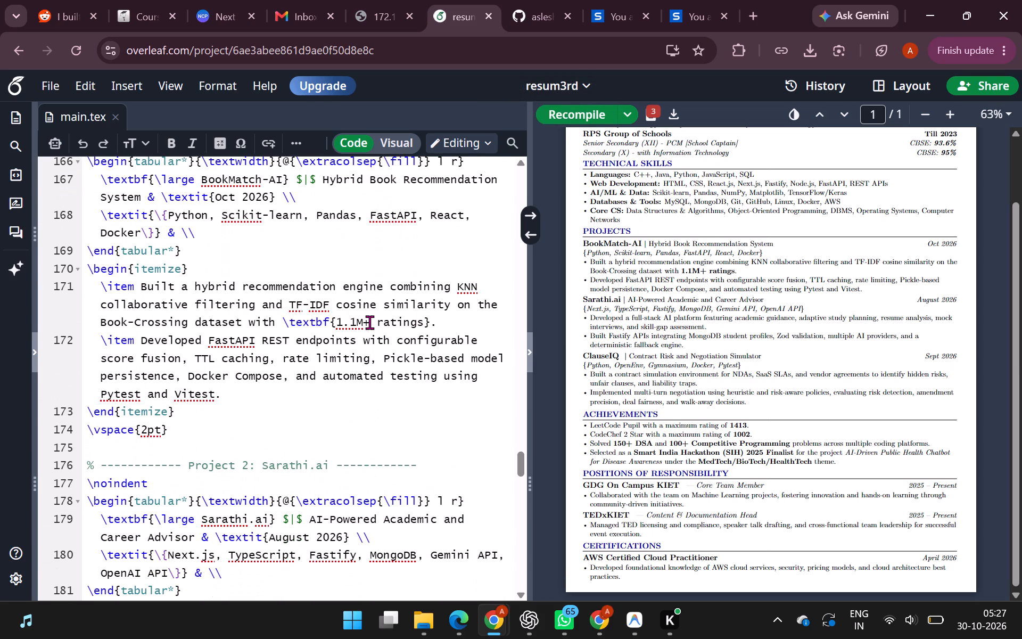
click(150, 427)
key(BackSpace)
key(3)
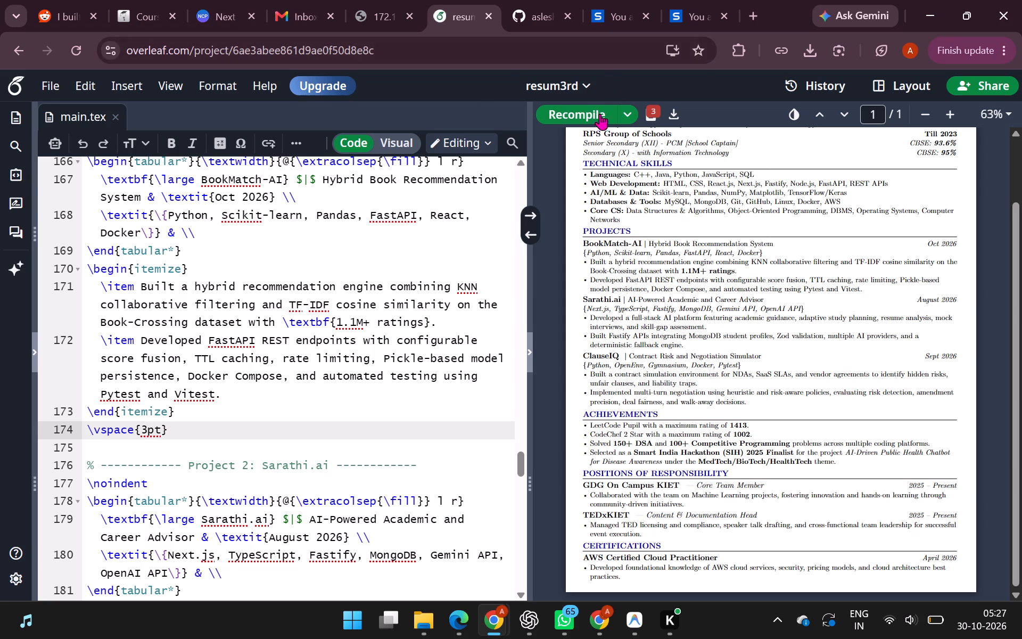
click(598, 116)
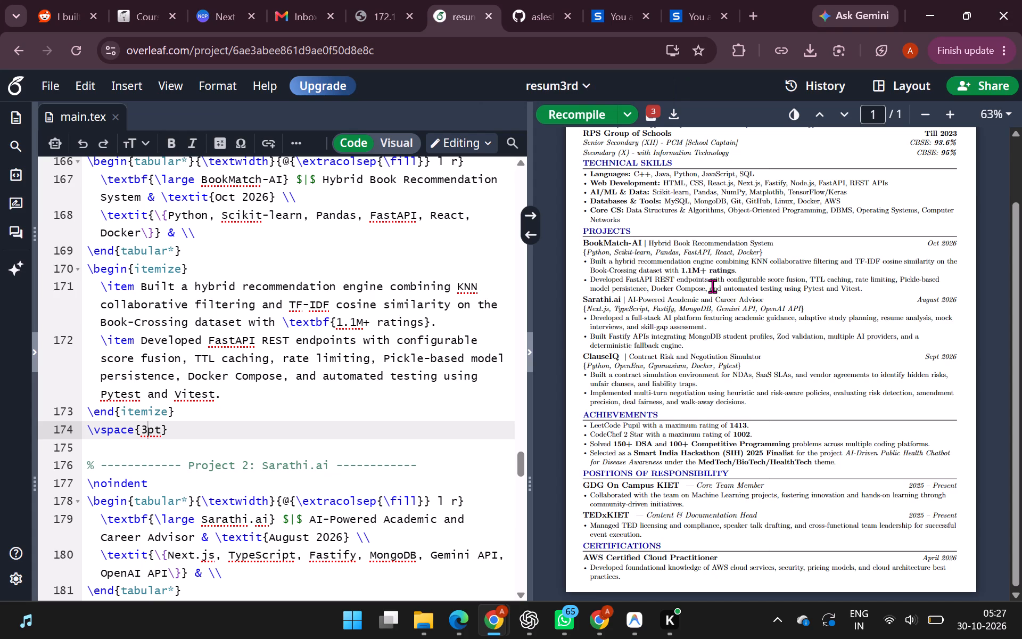
Copy the $|$ separator from the Sarathi.ai heading to after \textnormal in the GDG On Campus KIET heading and recompile the PDF.
scroll(712, 286, down, 1)
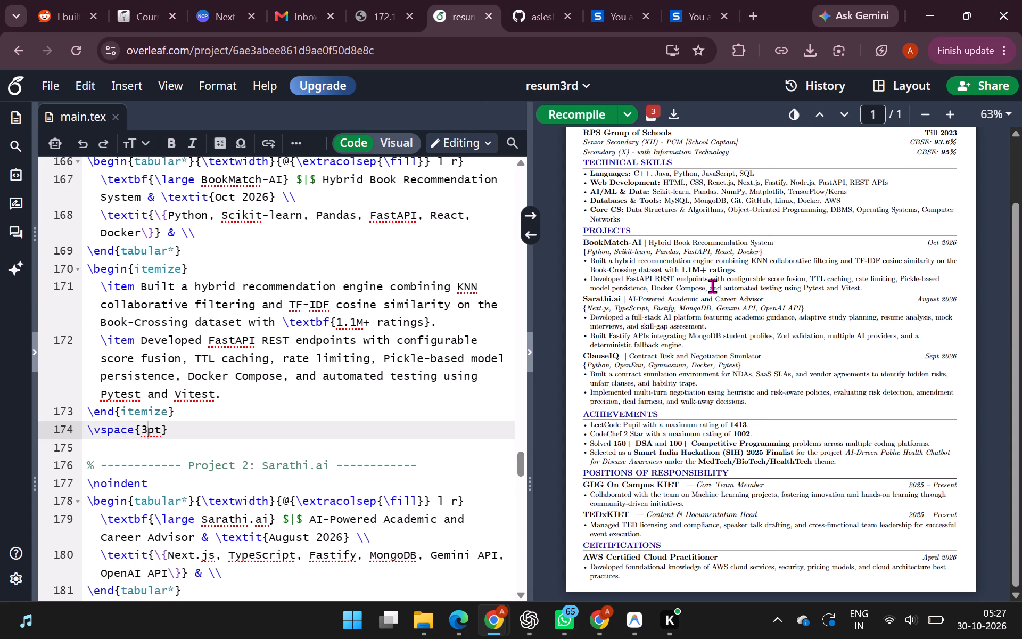
scroll(712, 286, down, 2)
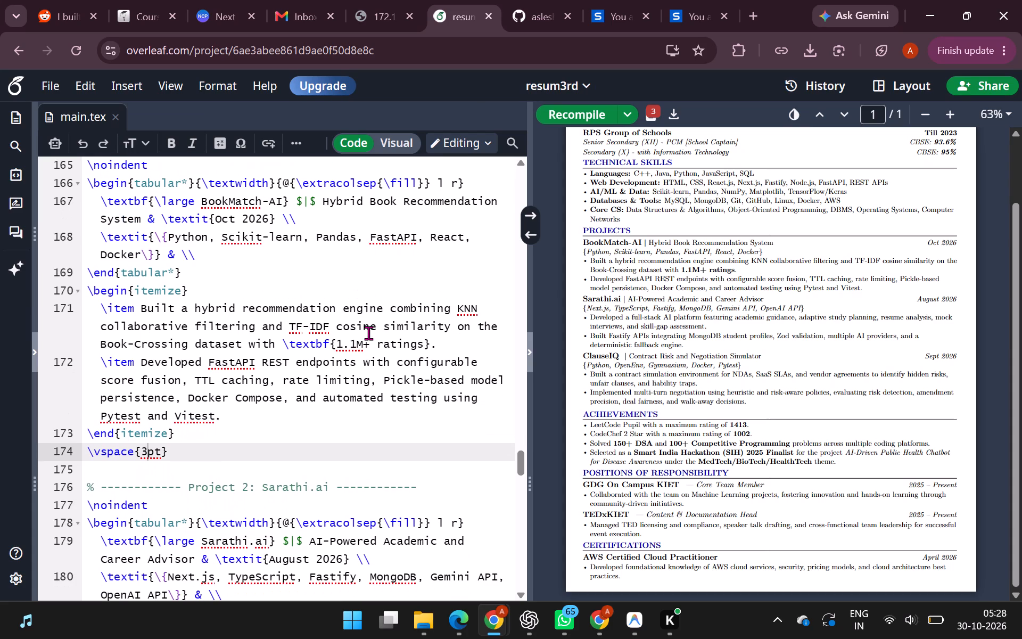
drag(302, 543, 294, 542)
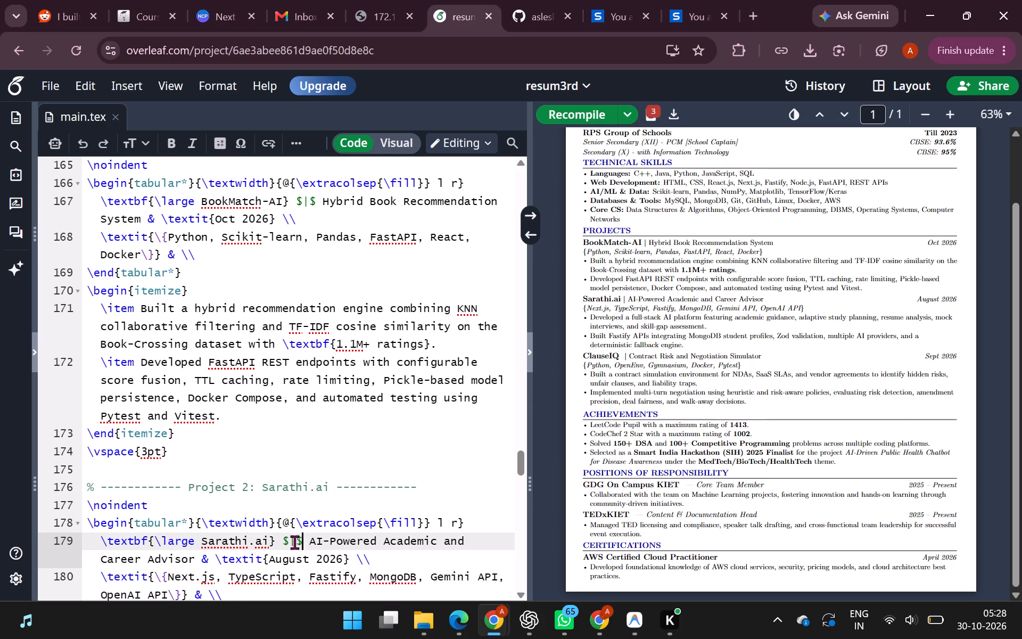
drag(294, 542, 281, 541)
key(ctrl+c)
scroll(281, 541, down, 9)
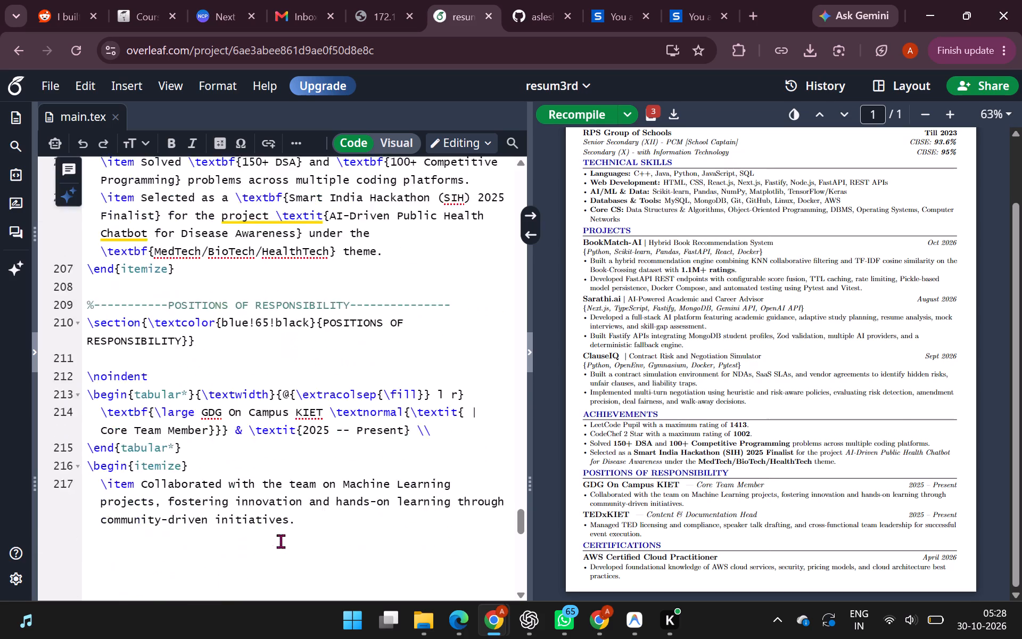
scroll(281, 541, down, 4)
scroll(281, 541, up, 1)
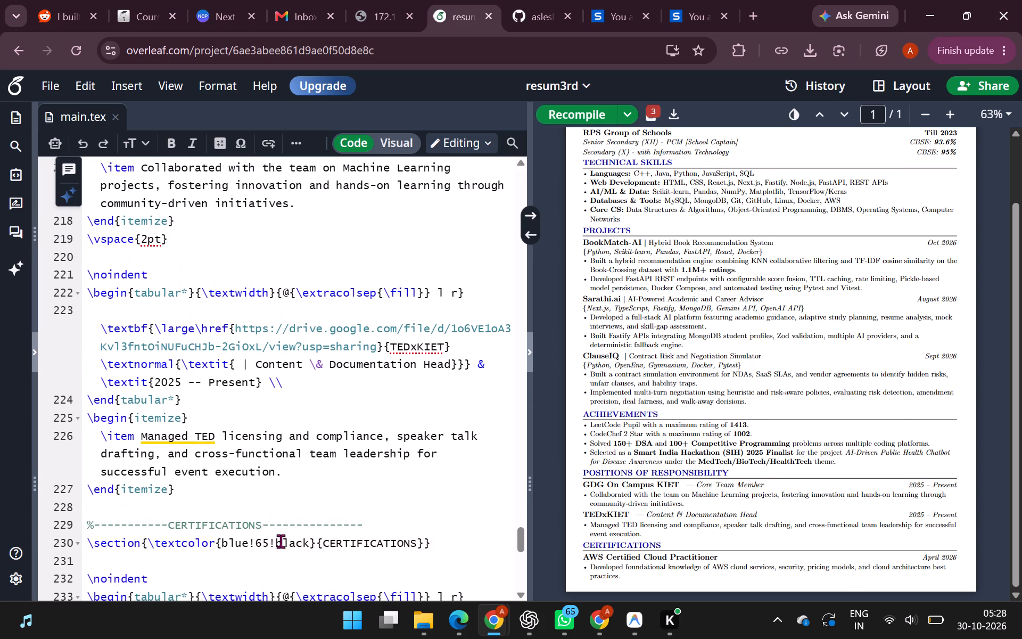
scroll(281, 541, up, 6)
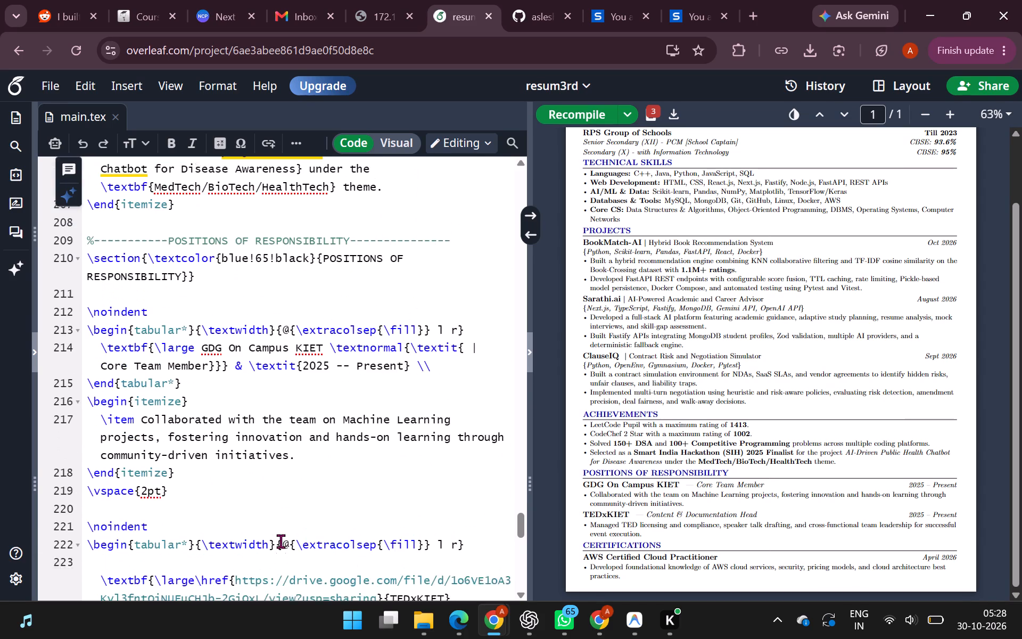
scroll(281, 541, up, 1)
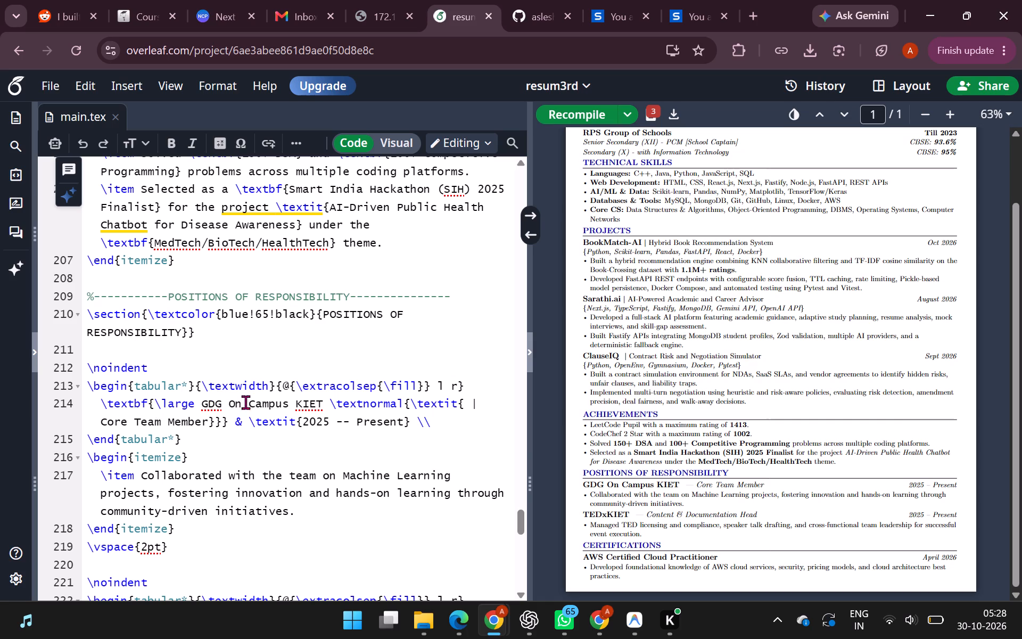
click(403, 403)
key(space)
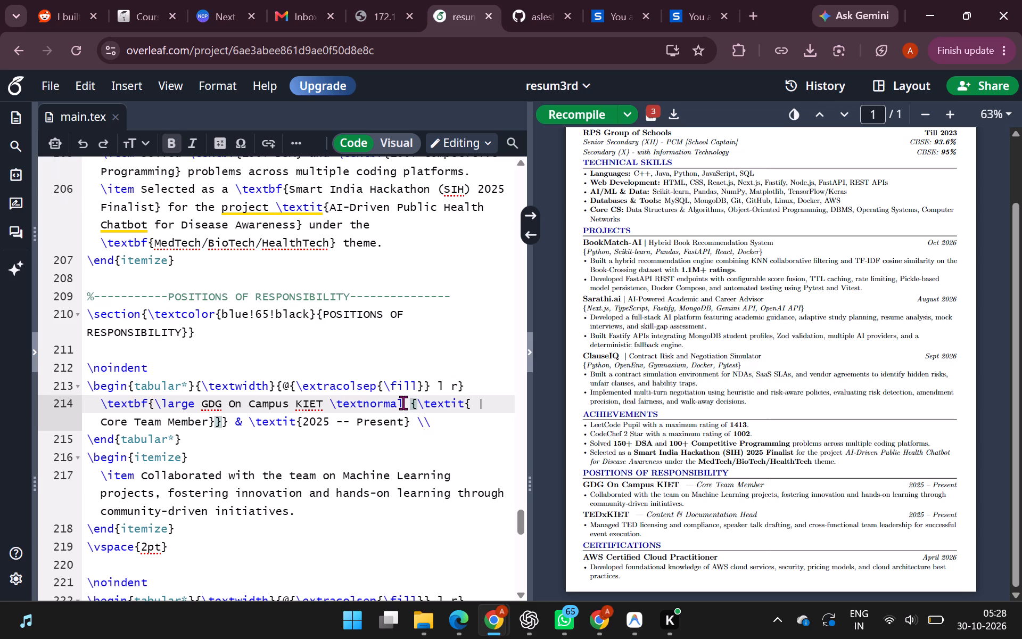
key(ctrl+v)
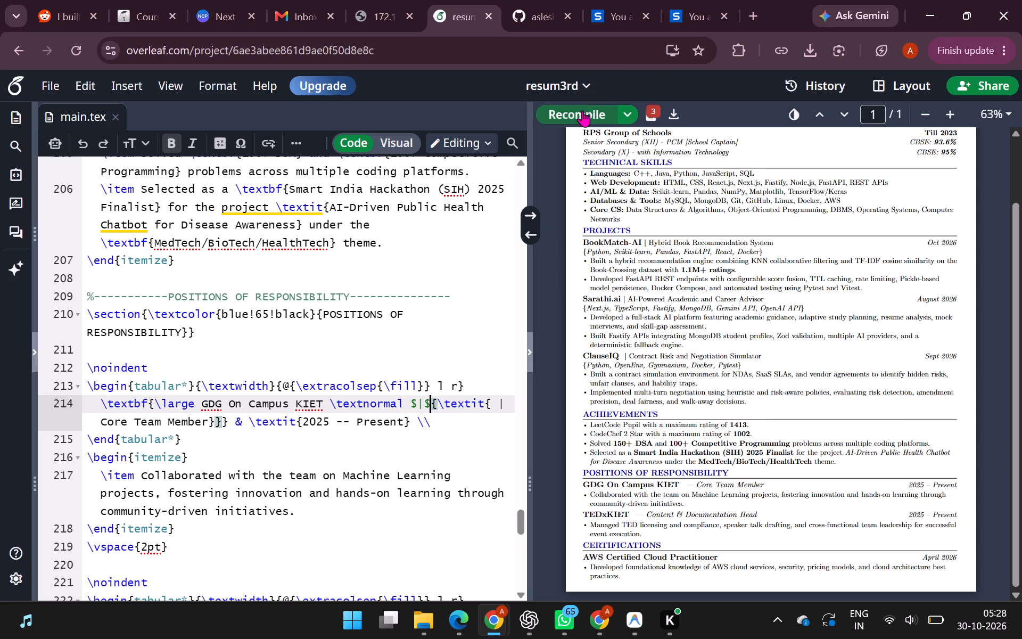
click(584, 108)
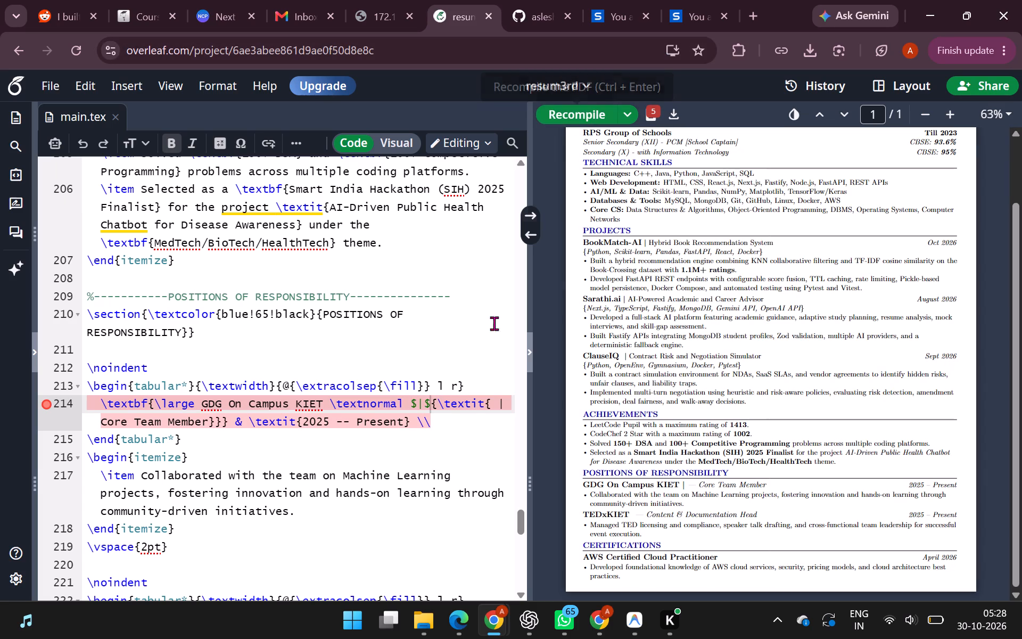
Add a space after the $|$ separator in the GDG On Campus KIET heading.
click(456, 433)
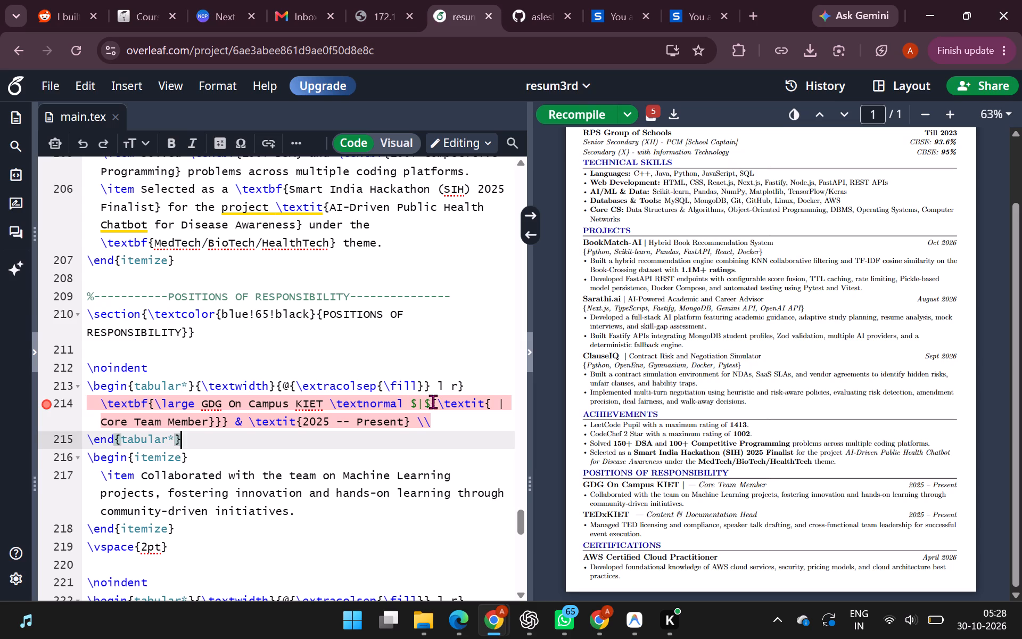
click(433, 402)
key(space)
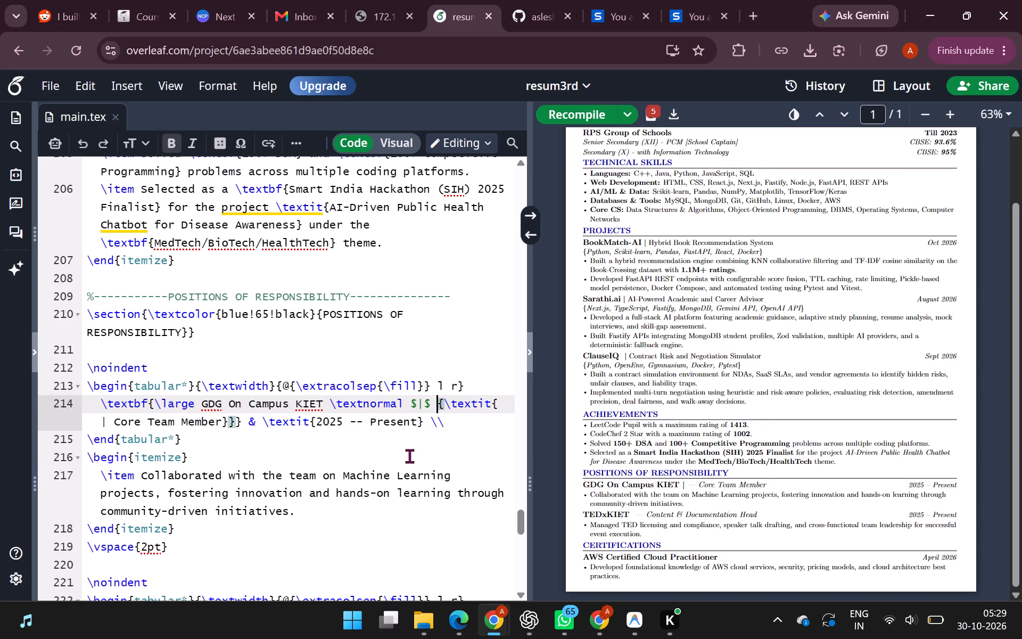
Insert the copied $|$ separator, with a space on each side, after \textnormal in the TEDxKIET heading and recompile the PDF.
scroll(409, 456, down, 4)
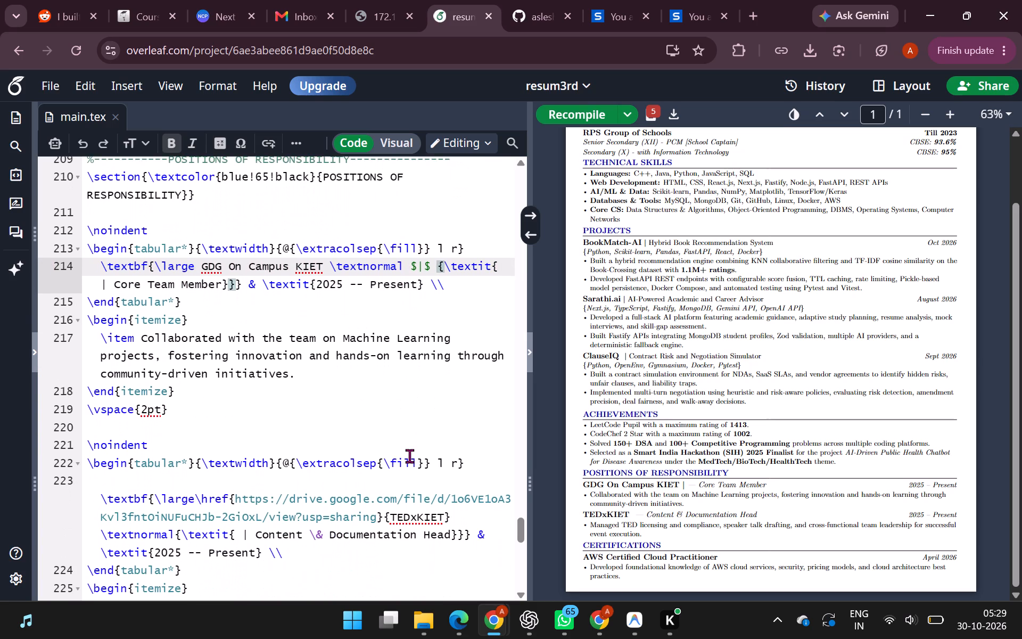
scroll(409, 456, down, 3)
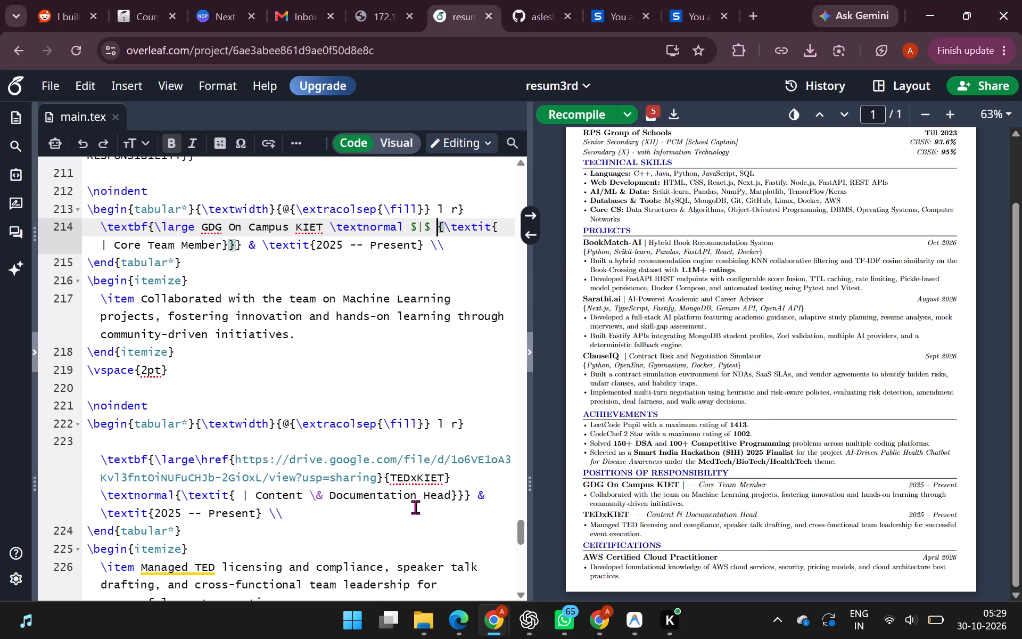
click(175, 495)
key(space)
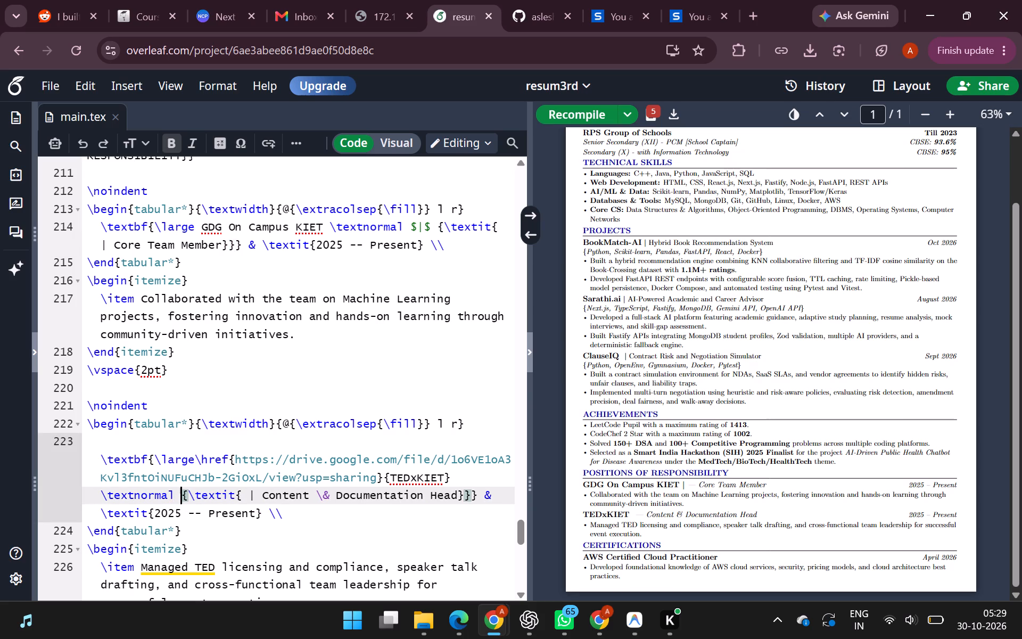
key(ctrl+v)
key(space)
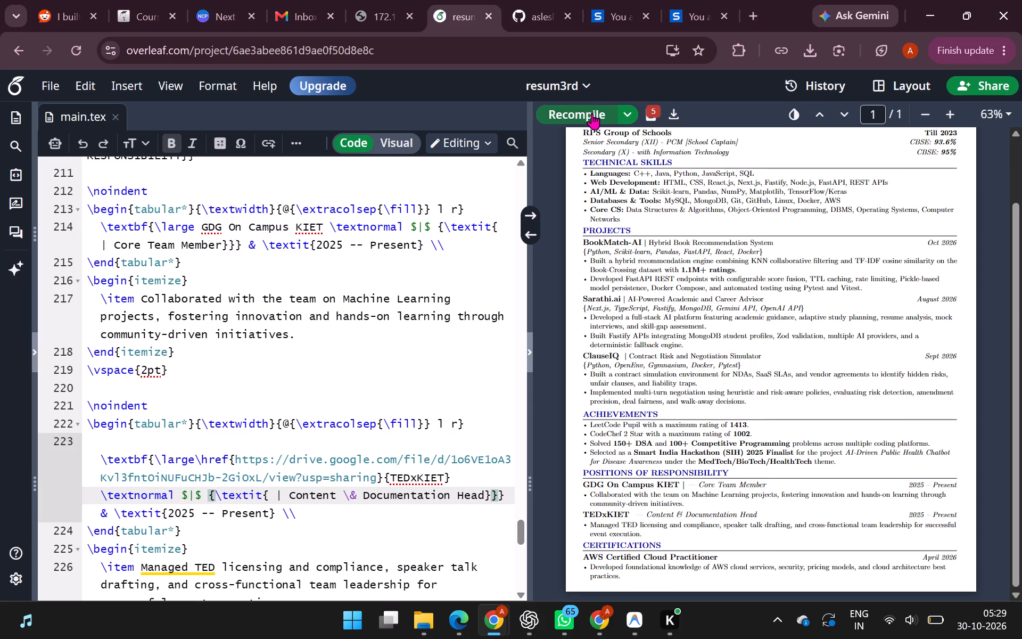
click(591, 113)
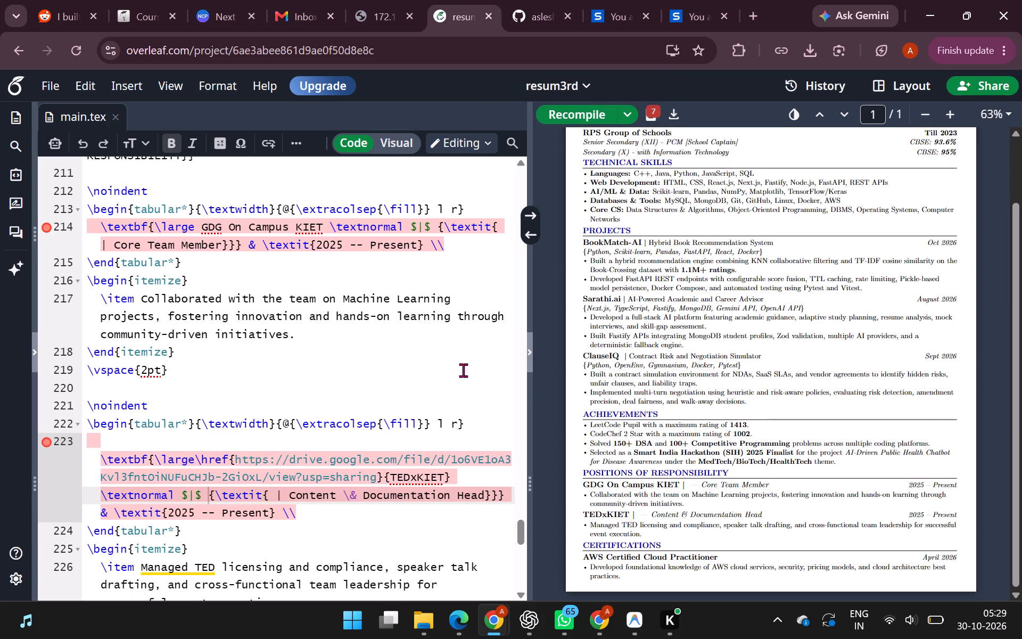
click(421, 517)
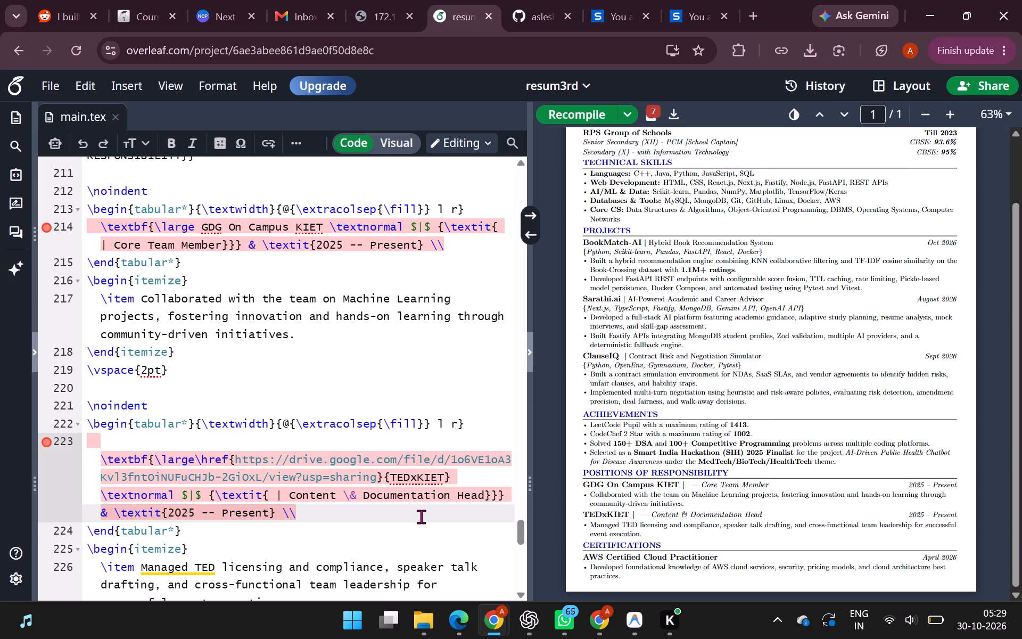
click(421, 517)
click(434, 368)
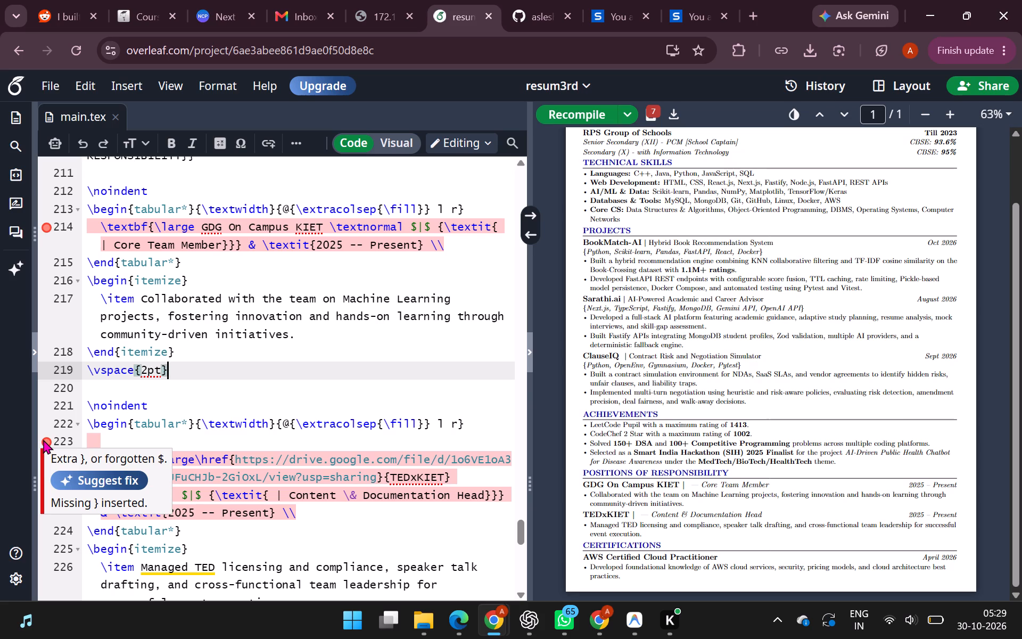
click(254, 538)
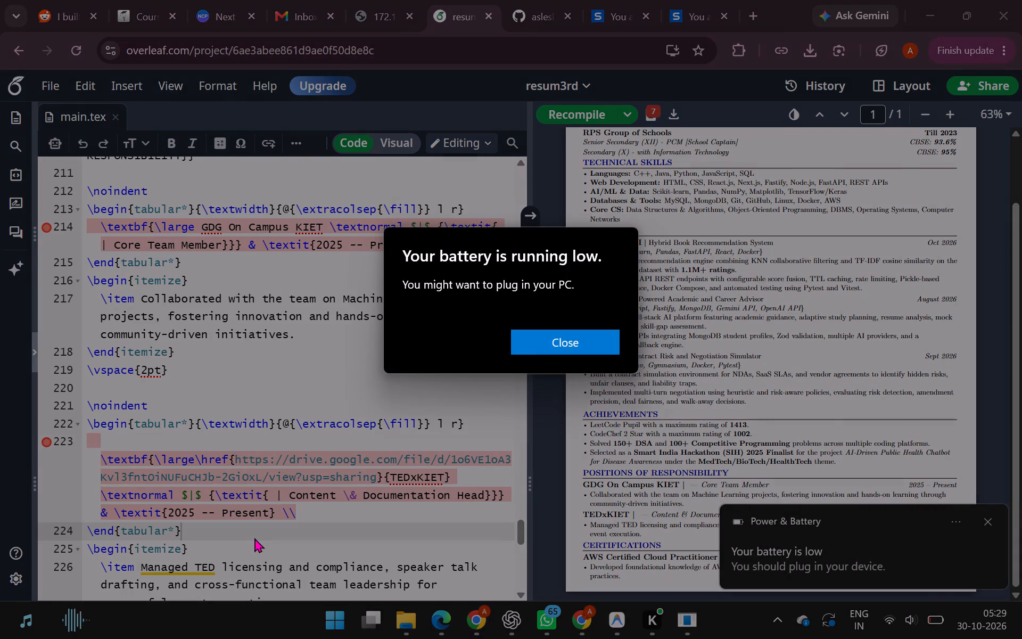
Dismiss the low-battery warning and the MyASUS Battery Care Mode notification.
click(547, 341)
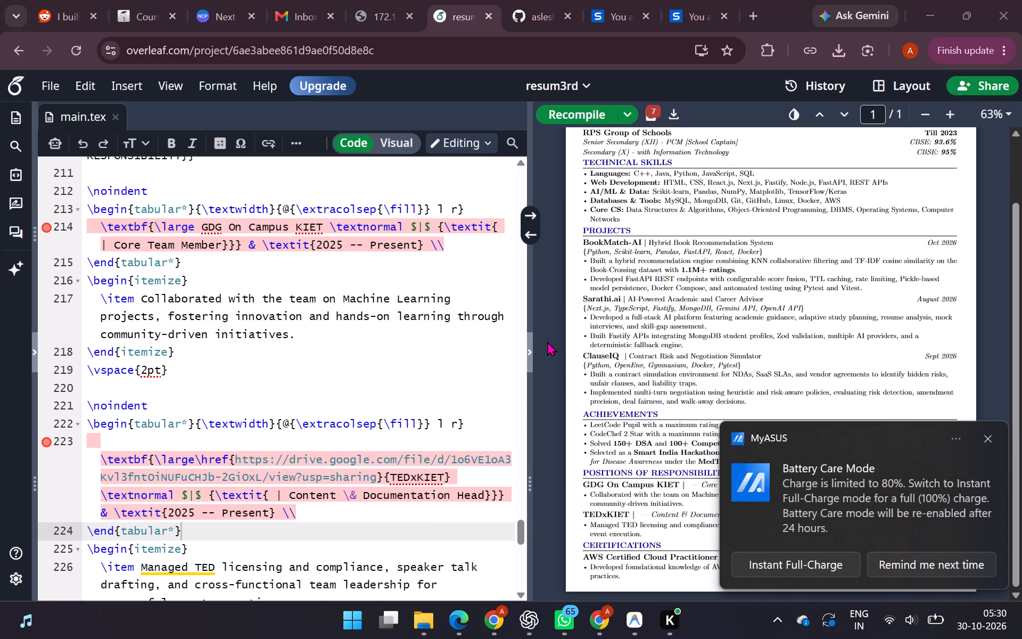
click(992, 437)
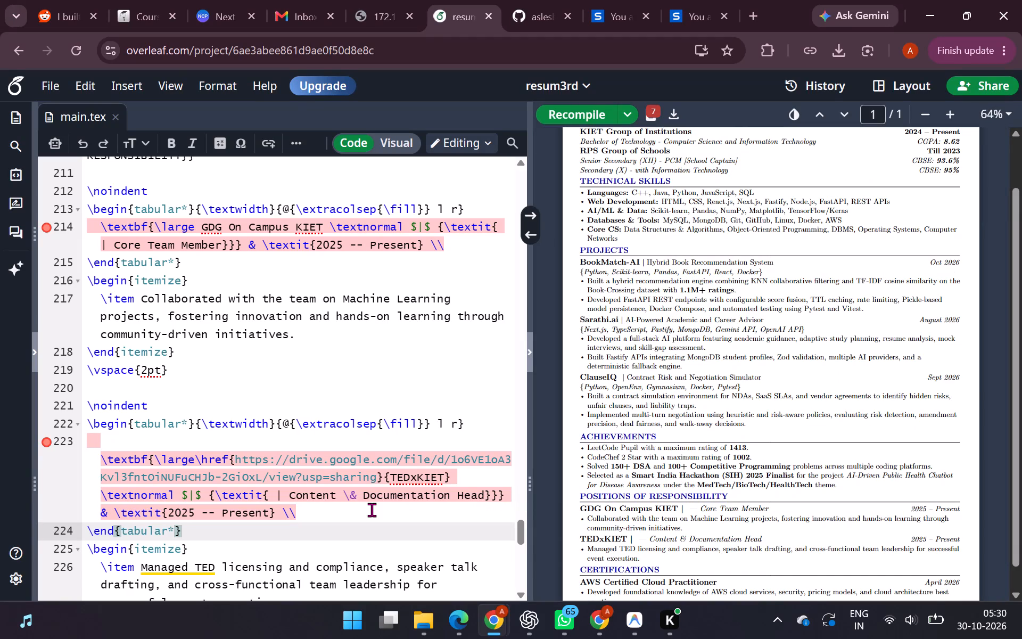
click(372, 510)
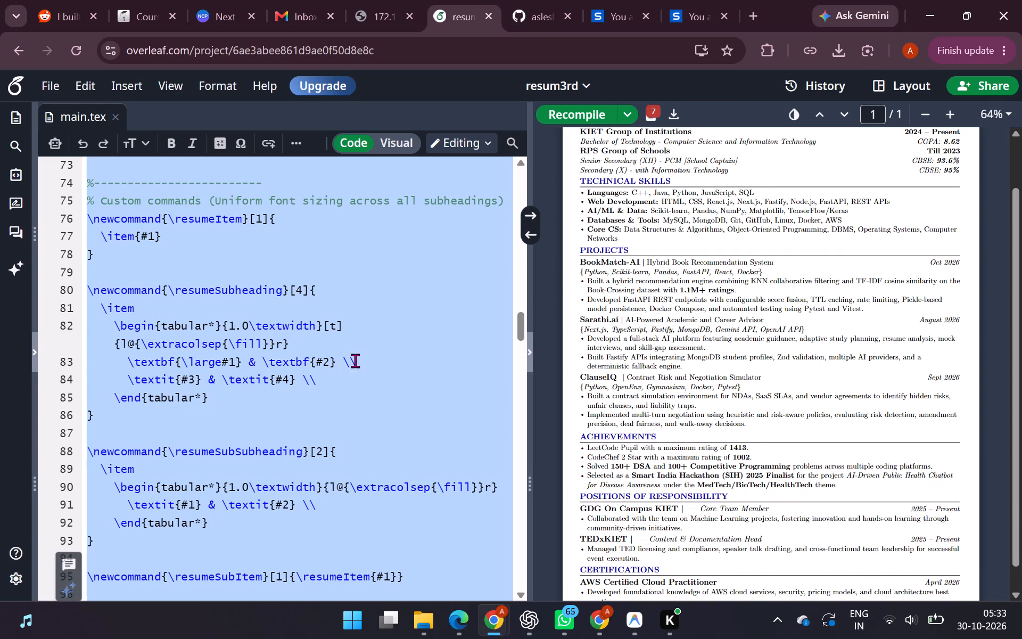
key(ctrl+c)
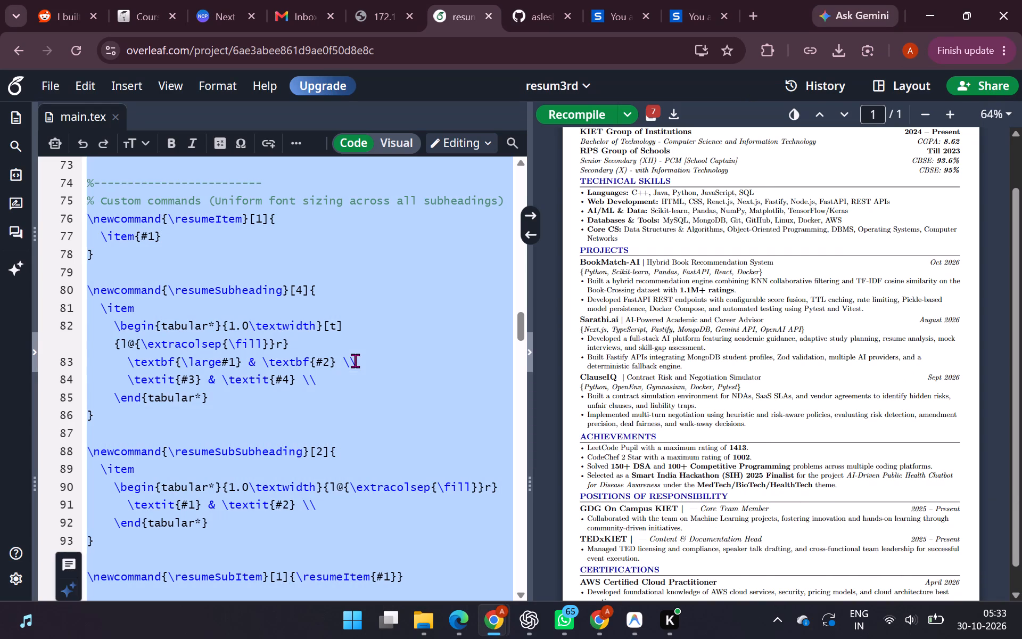
key(BackSpace)
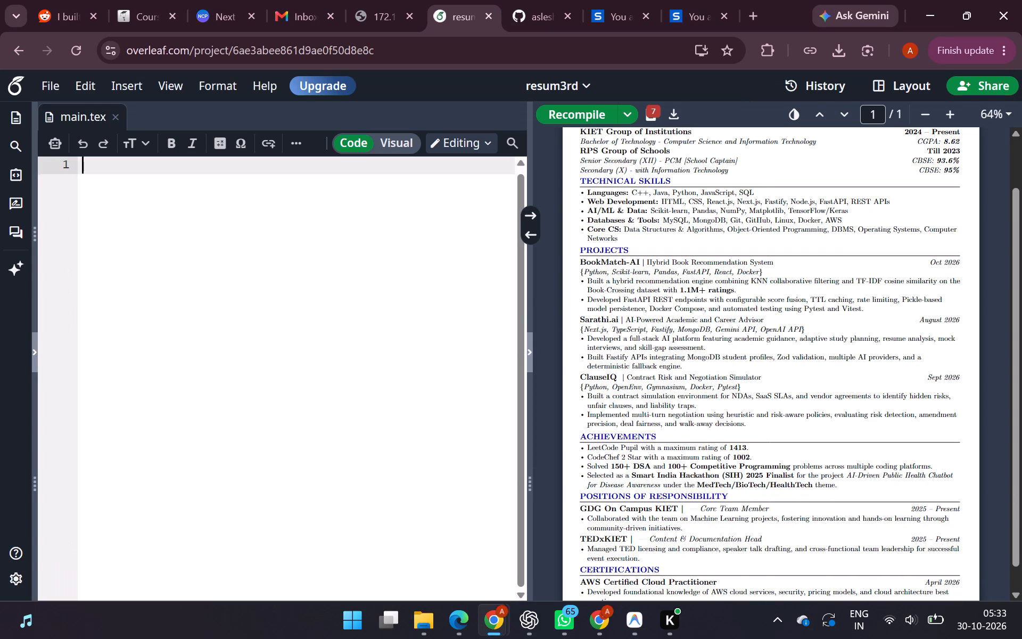
key(super+v)
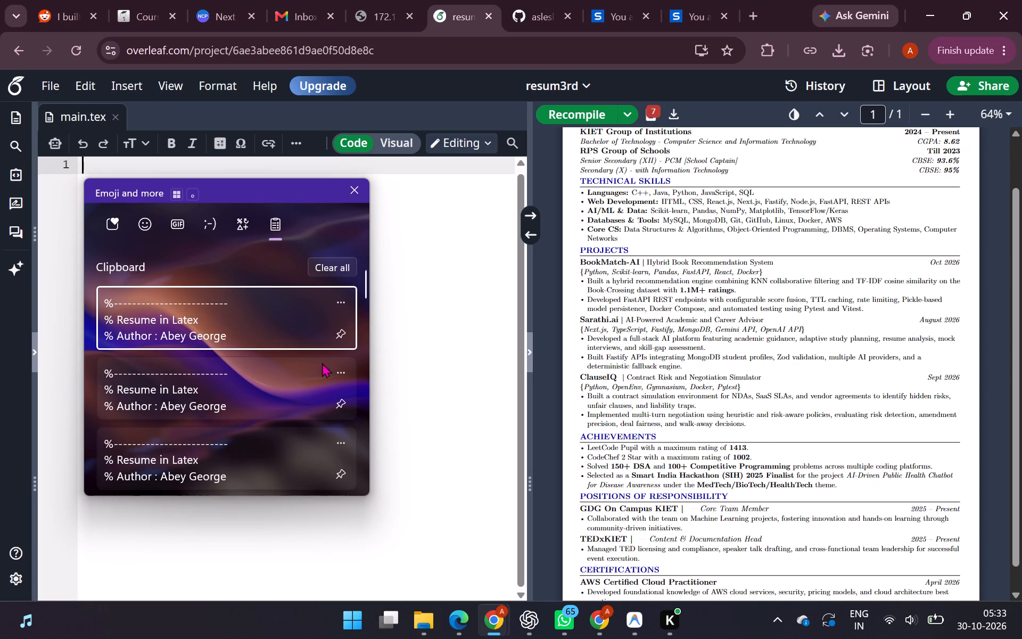
click(178, 399)
key(ctrl+v)
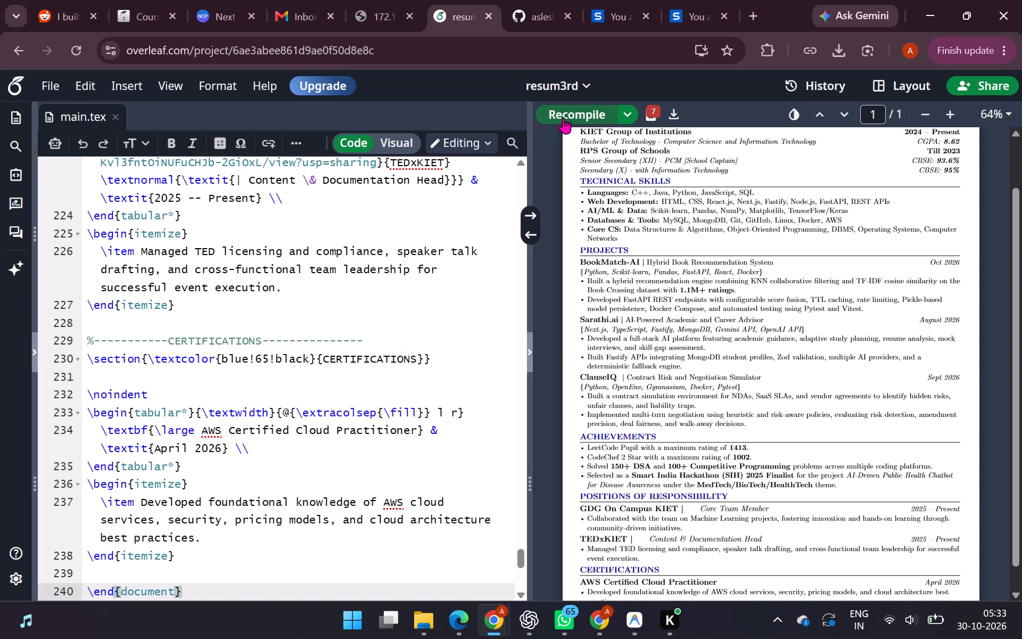
click(563, 114)
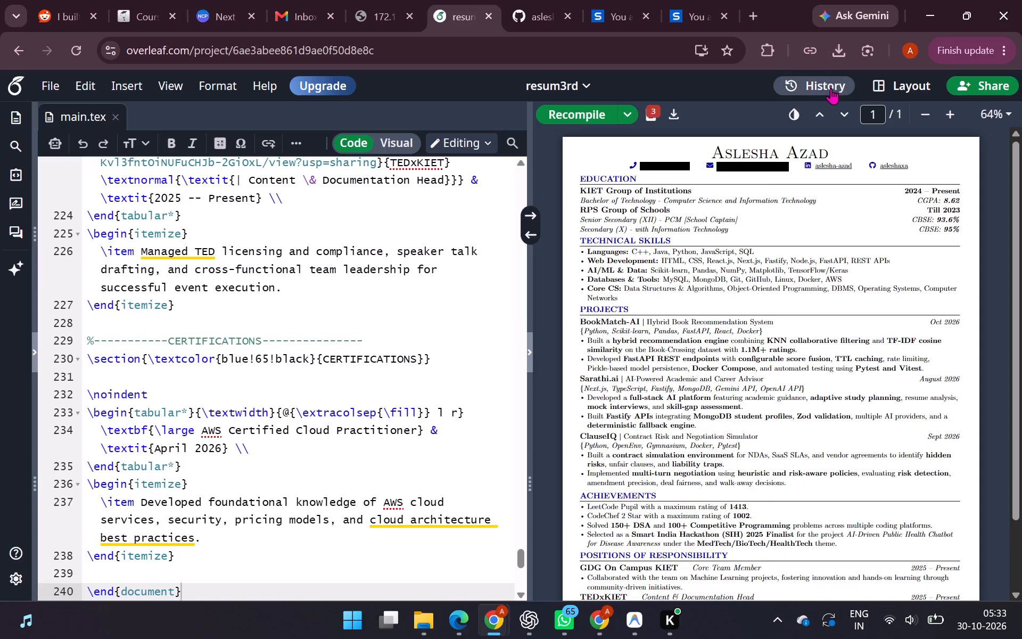
Open the previously downloaded resum3rd (1).pdf in the browser to view it, and close it again.
click(838, 34)
click(839, 41)
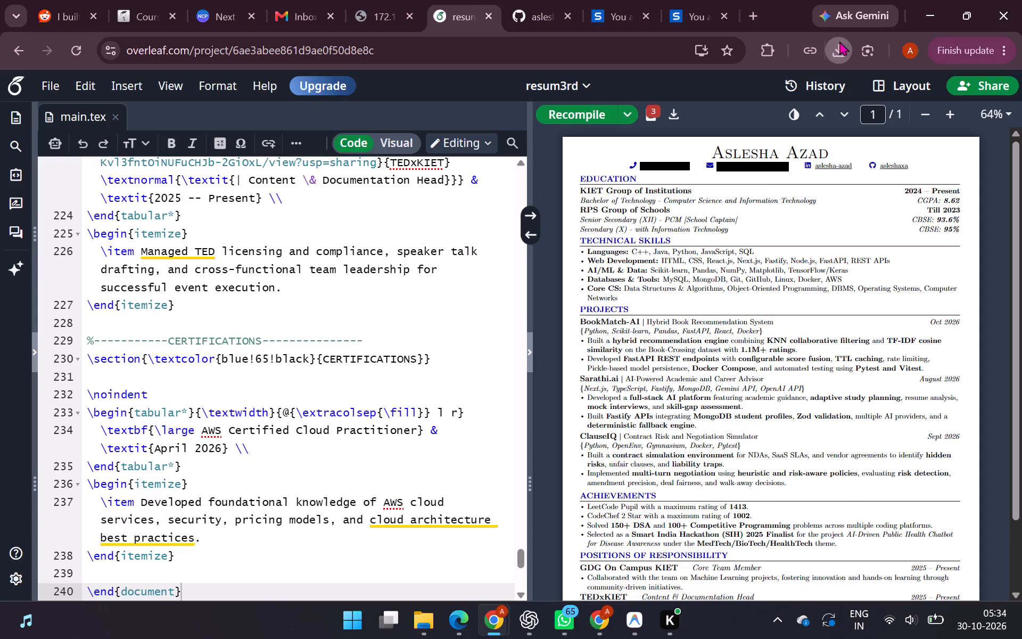
double_click(691, 209)
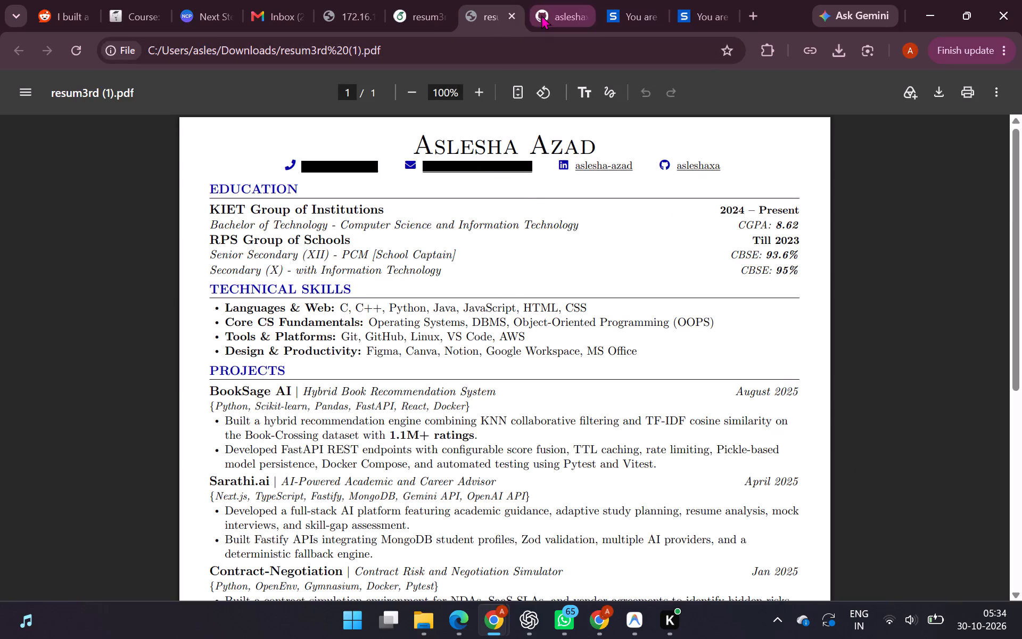
click(507, 19)
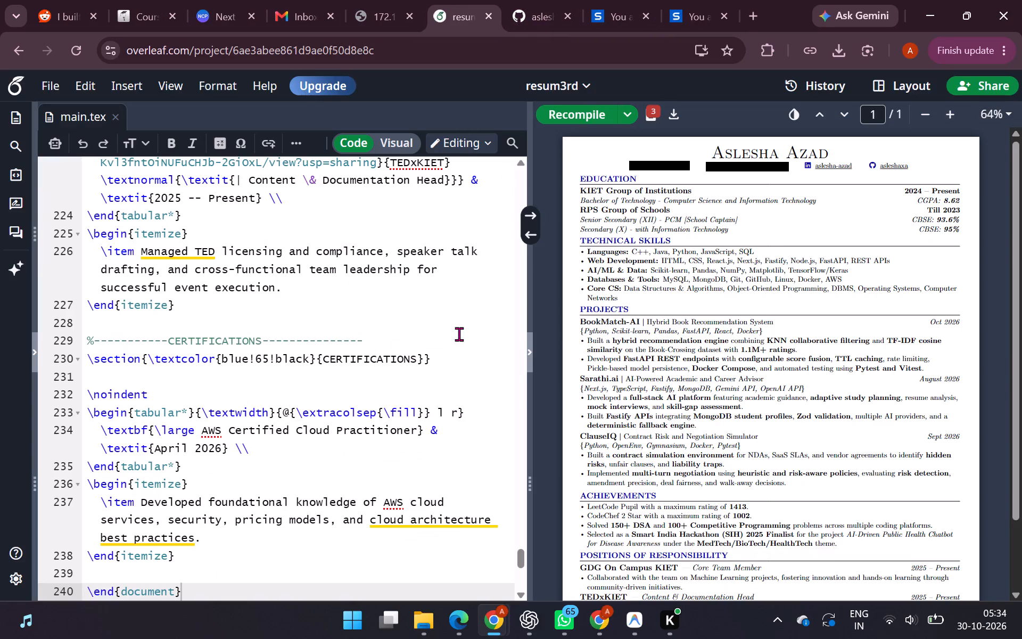
Change the Core CS label in Technical Skills to "Core CS Fundamentals:" and recompile the resume.
scroll(293, 334, up, 15)
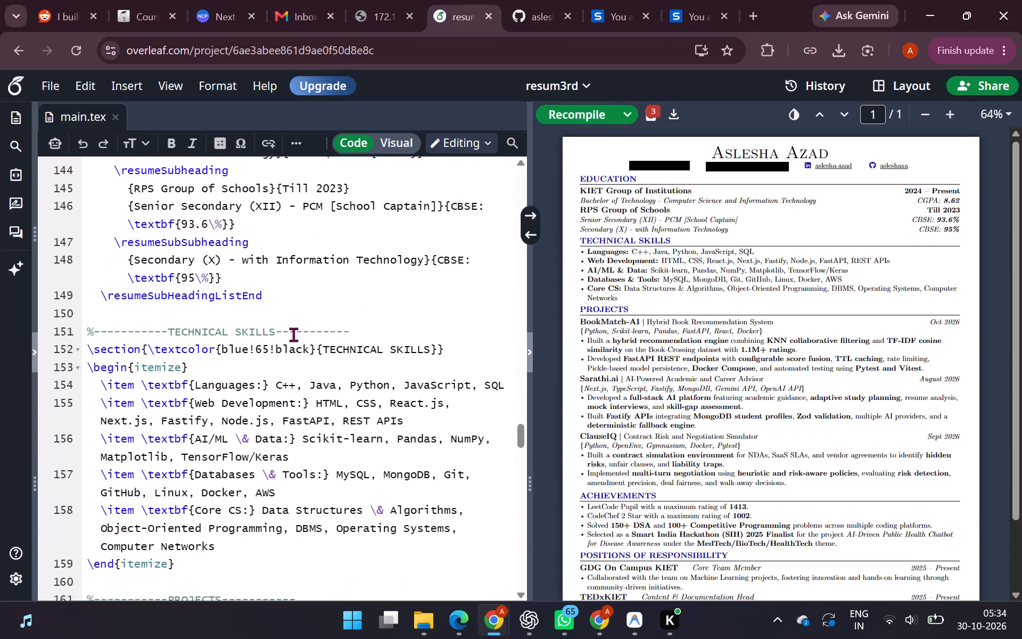
scroll(293, 334, up, 2)
scroll(293, 334, down, 9)
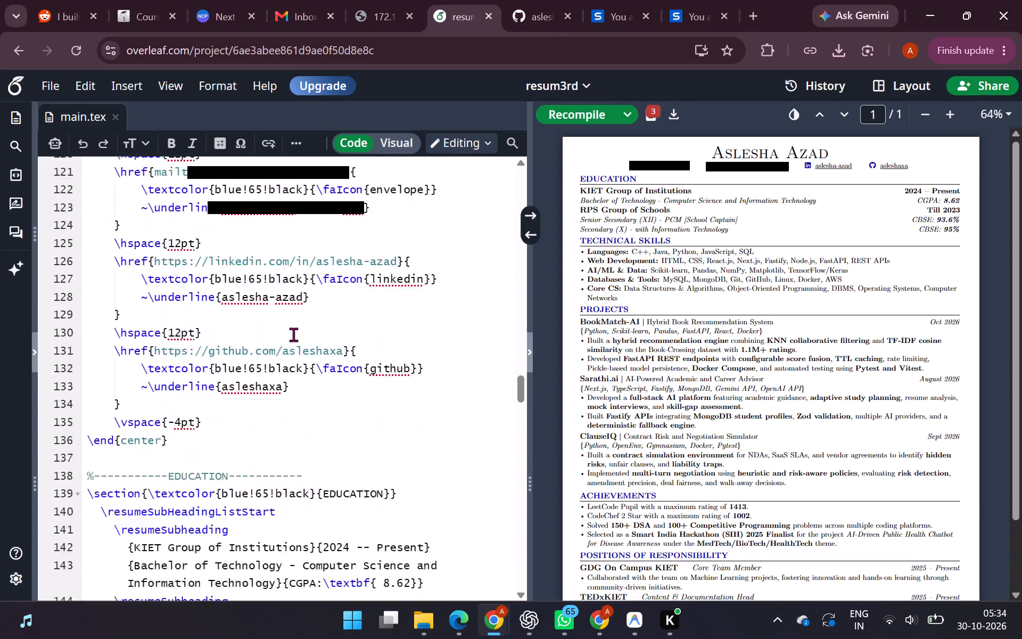
scroll(293, 334, down, 6)
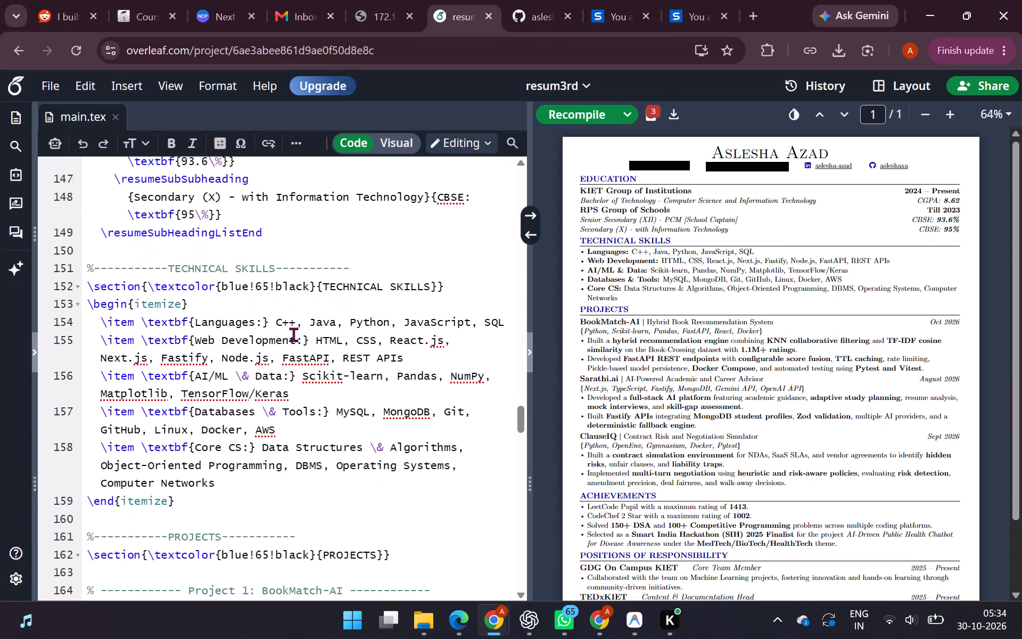
click(243, 446)
key(space)
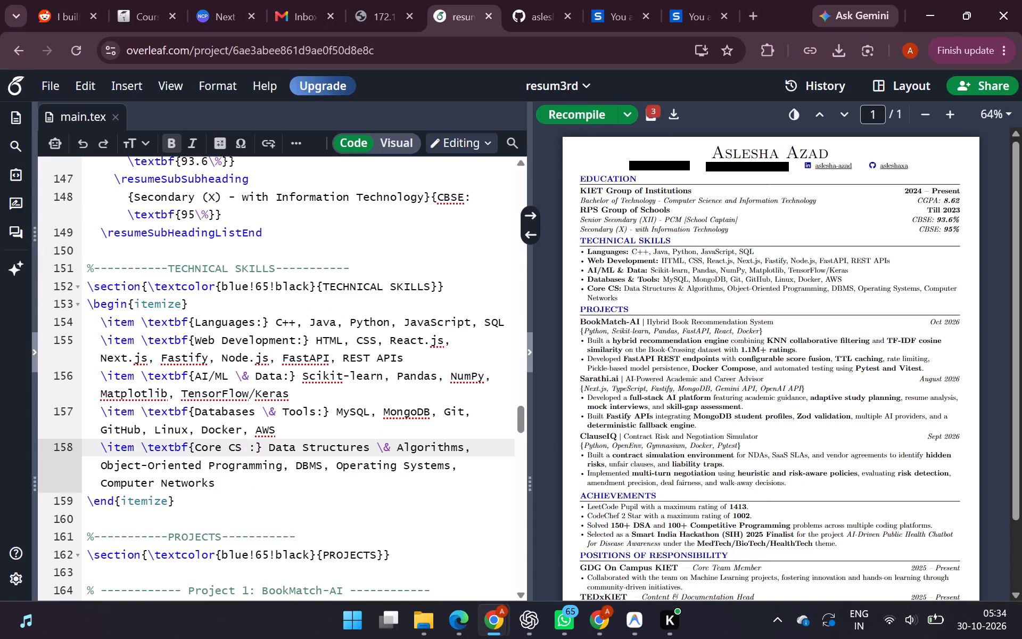
text(undamentals)
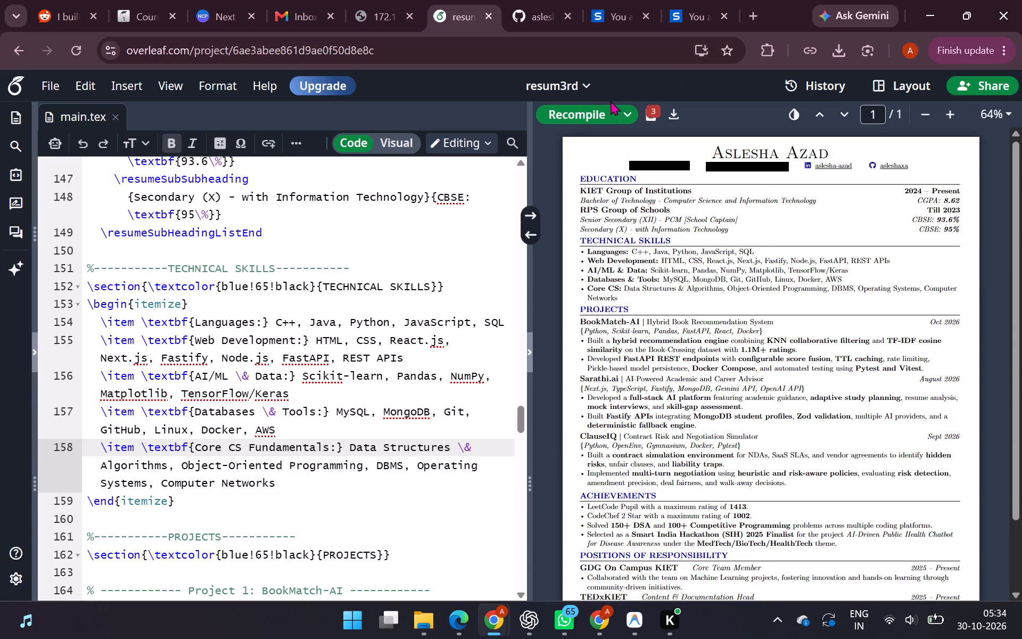
click(570, 117)
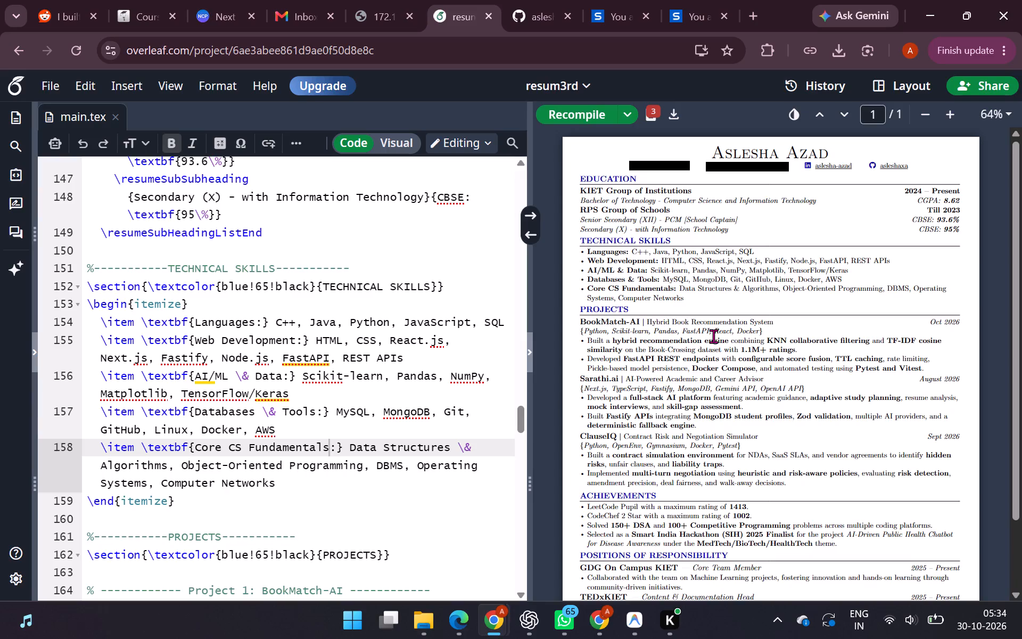
Delete "[School Captain]" from the Senior Secondary (XII) - PCM line in the Education section and recompile.
scroll(196, 299, up, 4)
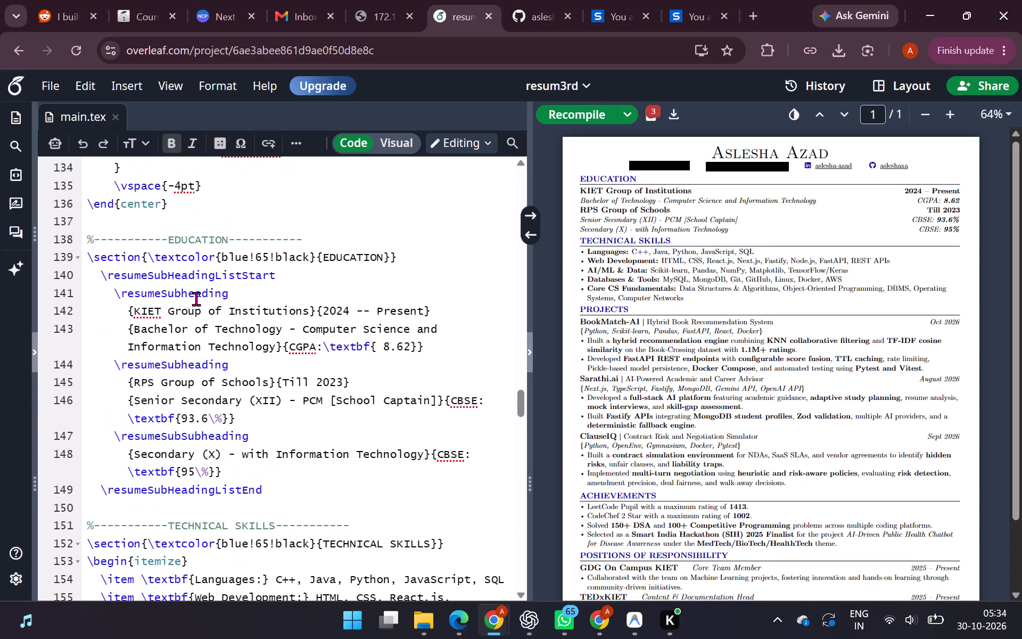
click(436, 404)
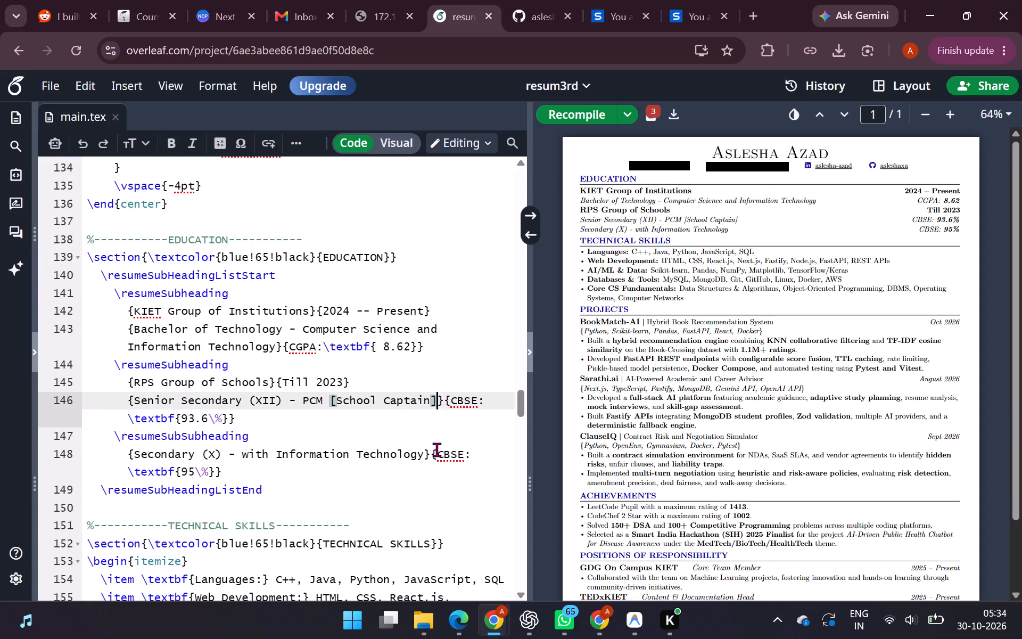
key(BackSpace)
key(BackSpace)
key(BackSpace)
key(BackSpace)
key(BackSpace)
key(BackSpace)
key(BackSpace)
key(BackSpace)
key(BackSpace)
key(BackSpace)
key(BackSpace)
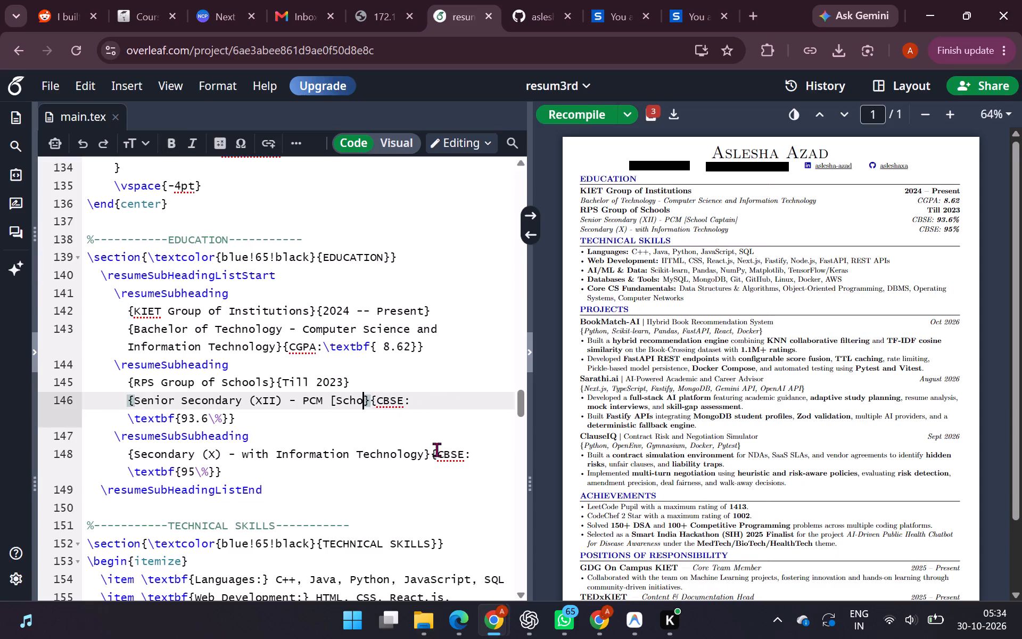
key(BackSpace)
key(BackSpace)
key(BackSpace)
key(BackSpace)
key(BackSpace)
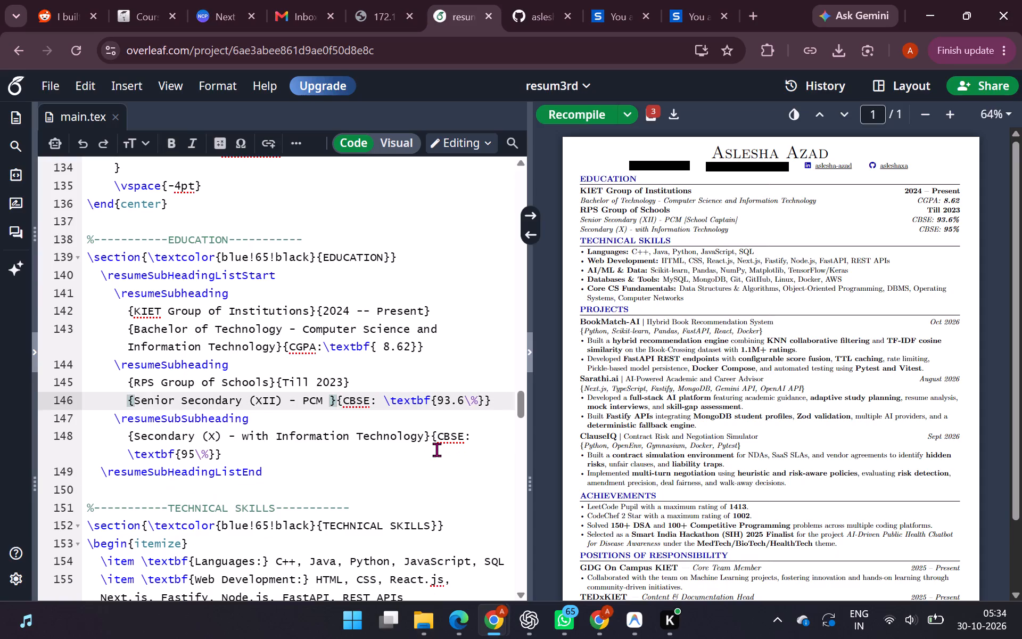
click(575, 117)
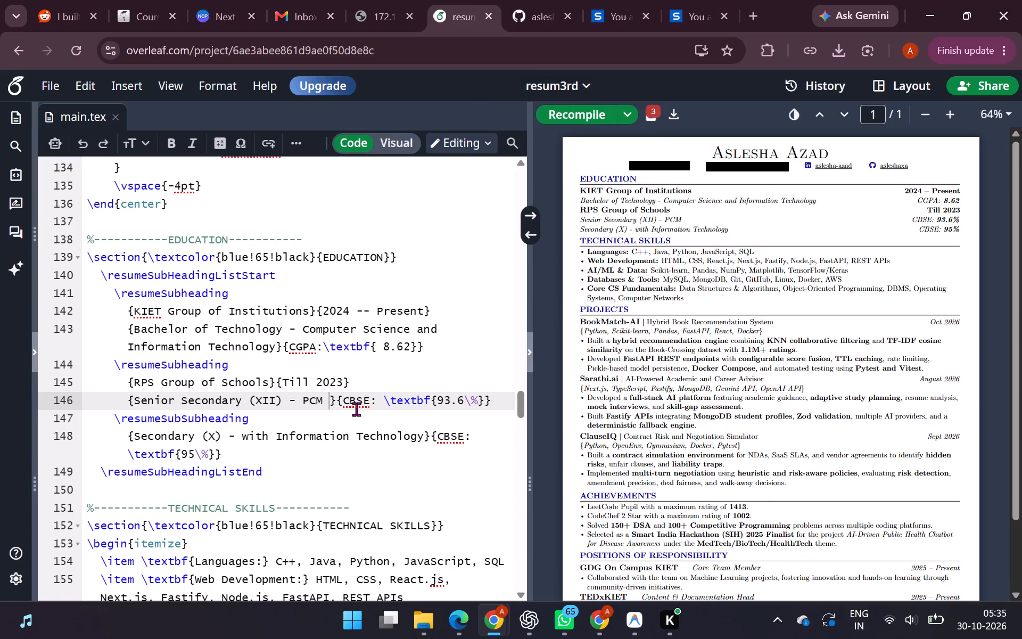
Review the layout and spacing of the whole recompiled resume page in the PDF preview, down to Certifications.
scroll(286, 448, down, 4)
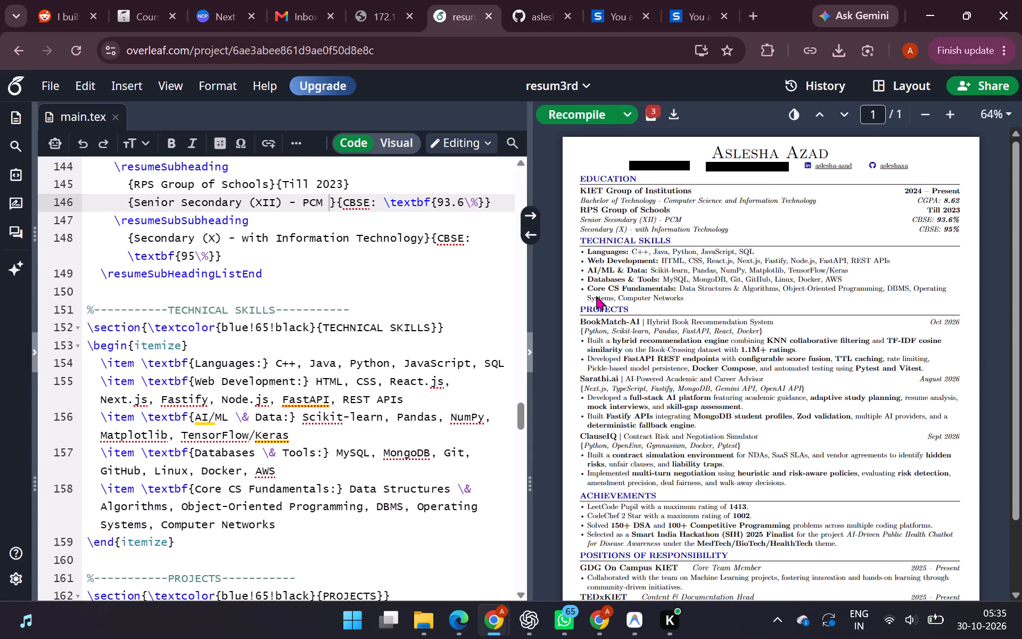
scroll(744, 390, down, 4)
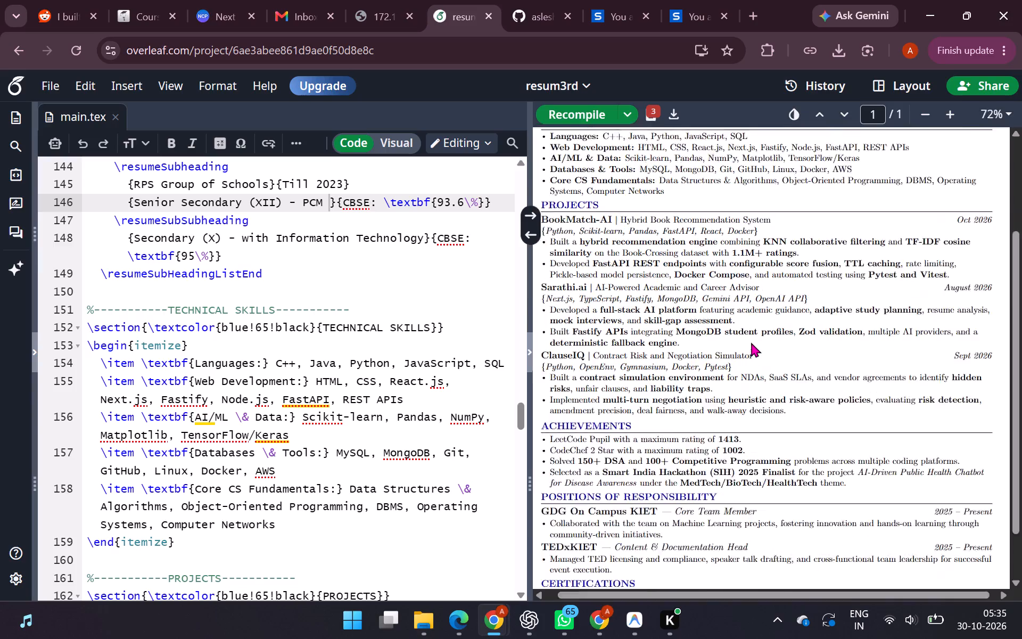
scroll(751, 342, up, 1)
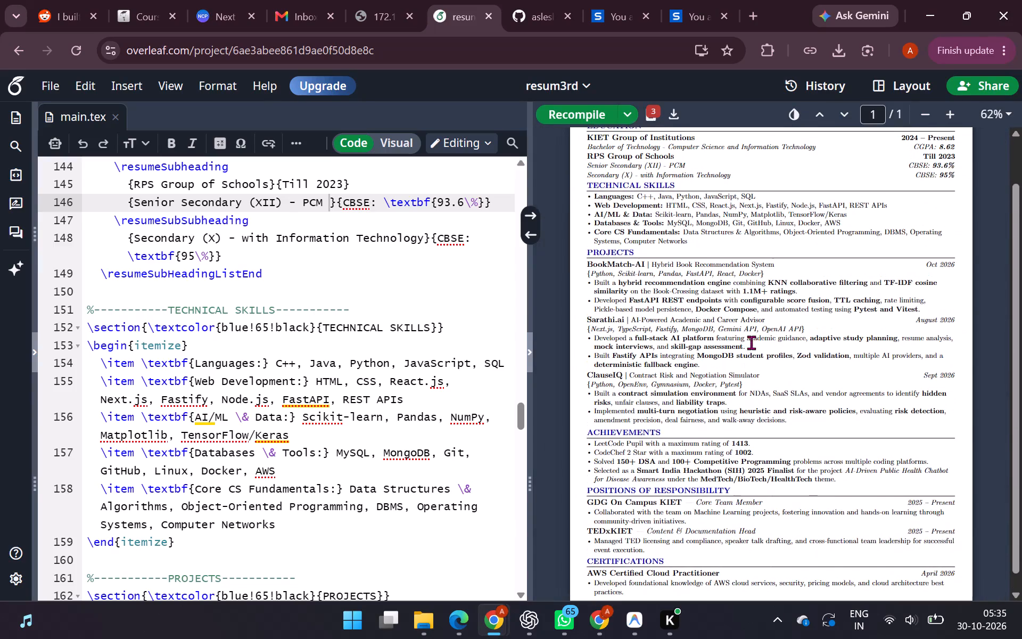
scroll(751, 342, up, 1)
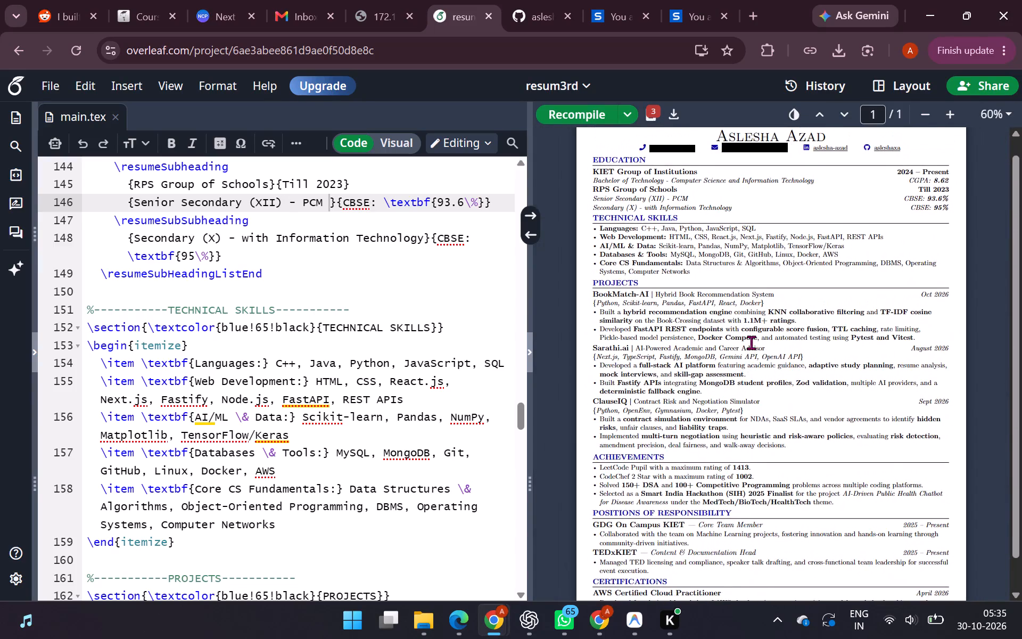
scroll(751, 342, down, 1)
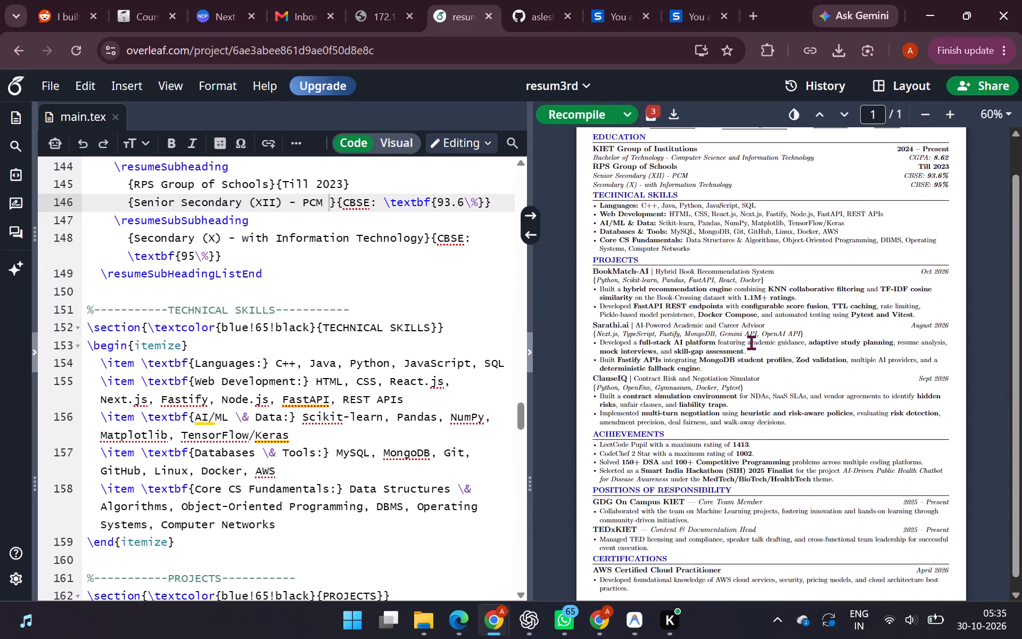
scroll(751, 342, down, 1)
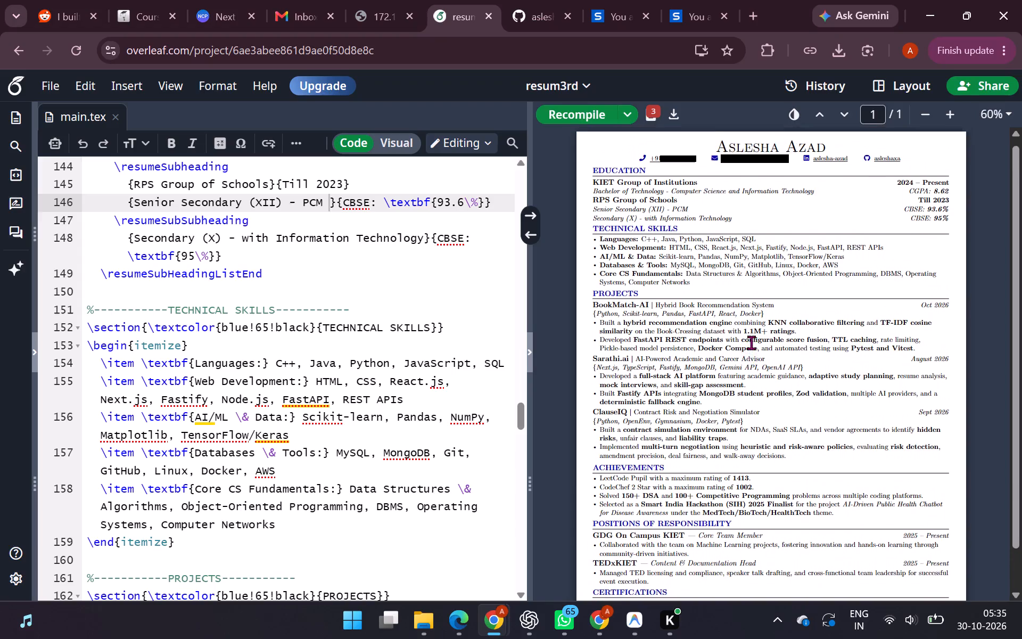
scroll(751, 342, down, 1)
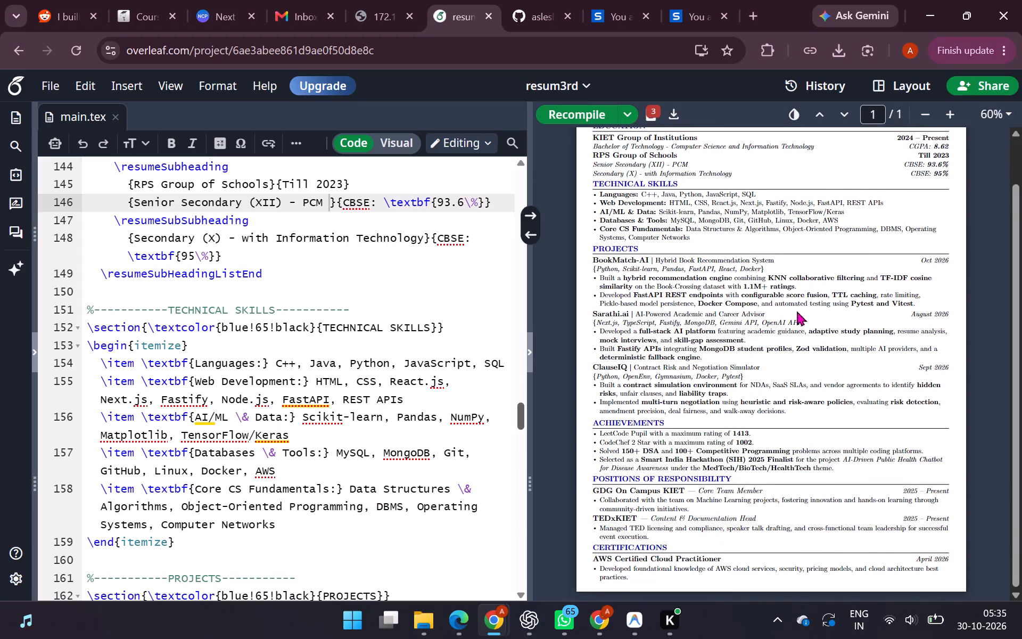
Set the vertical space after the BookMatch-AI project to 3pt and recompile the resume.
scroll(775, 354, down, 2)
scroll(382, 463, down, 4)
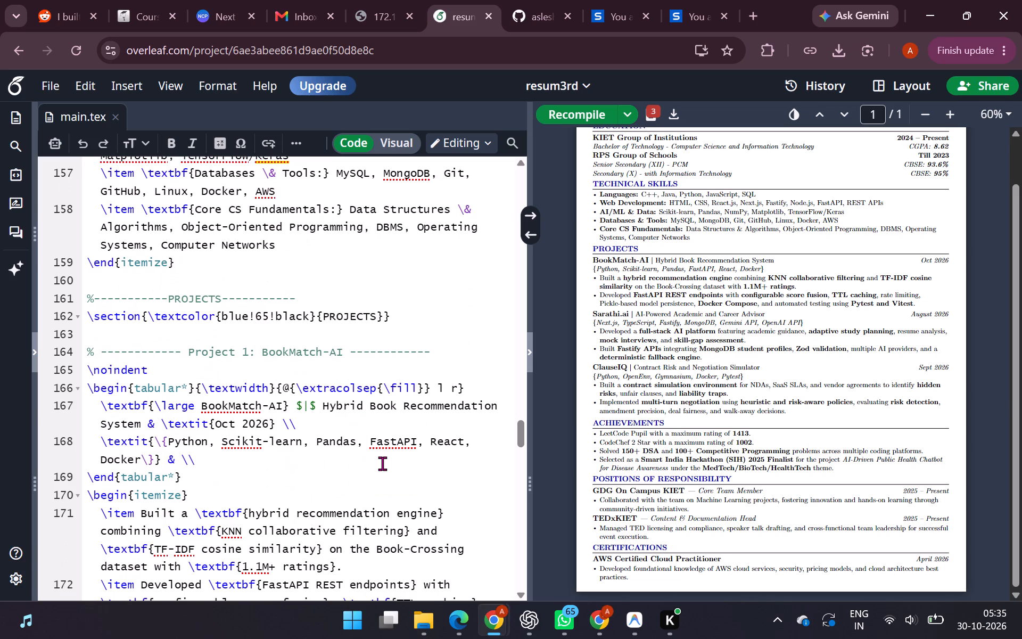
scroll(382, 463, down, 2)
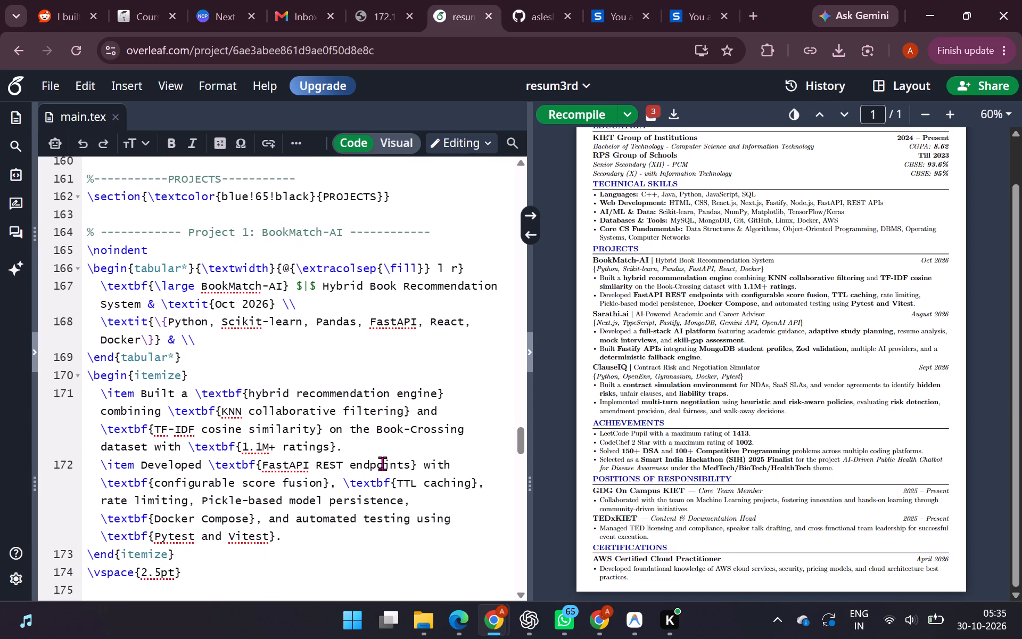
scroll(382, 463, down, 3)
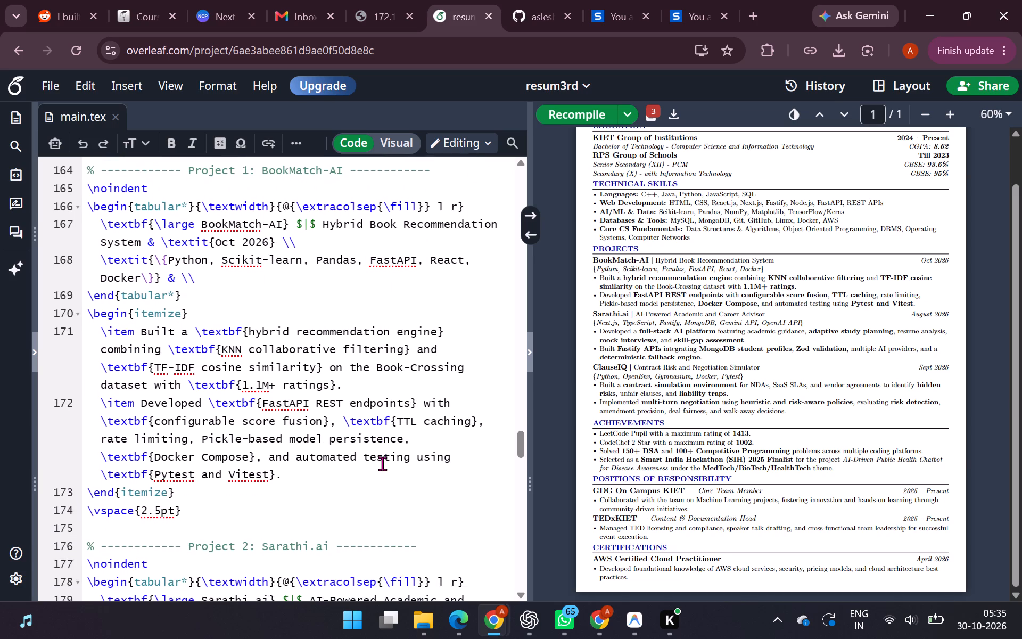
click(159, 509)
key(BackSpace)
key(BackSpace)
key(BackSpace)
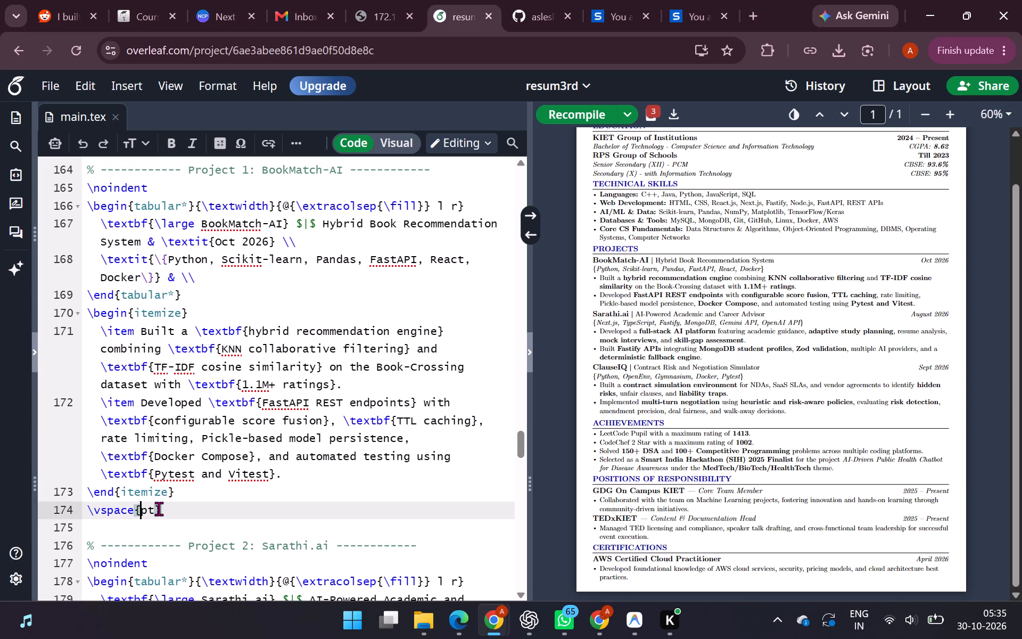
key(3)
click(587, 111)
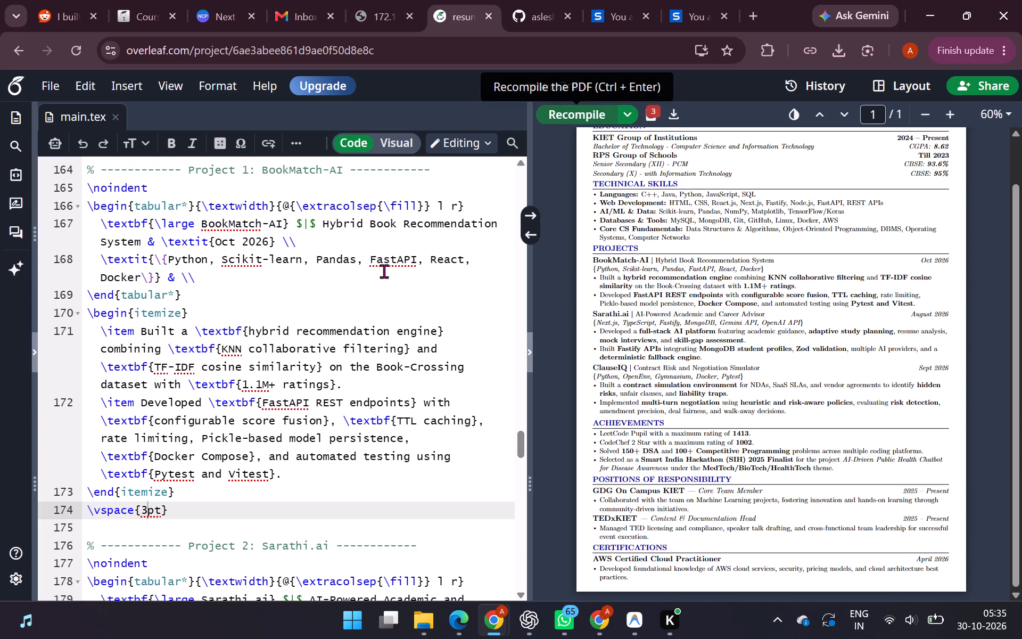
Set the vertical space after the Sarathi.ai project to 3pt and recompile the resume.
scroll(352, 352, down, 3)
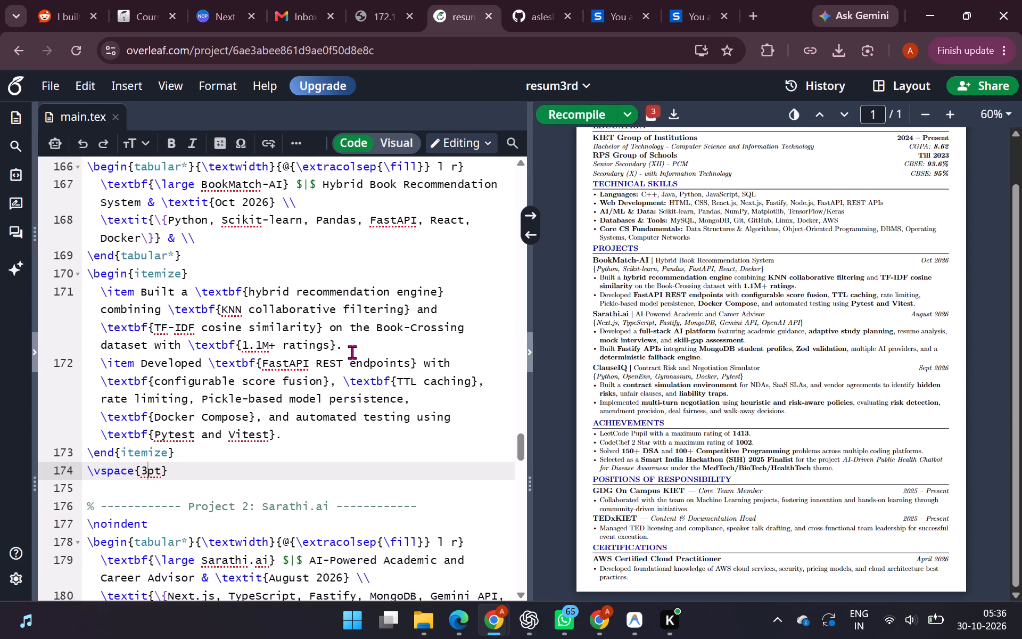
scroll(352, 352, down, 3)
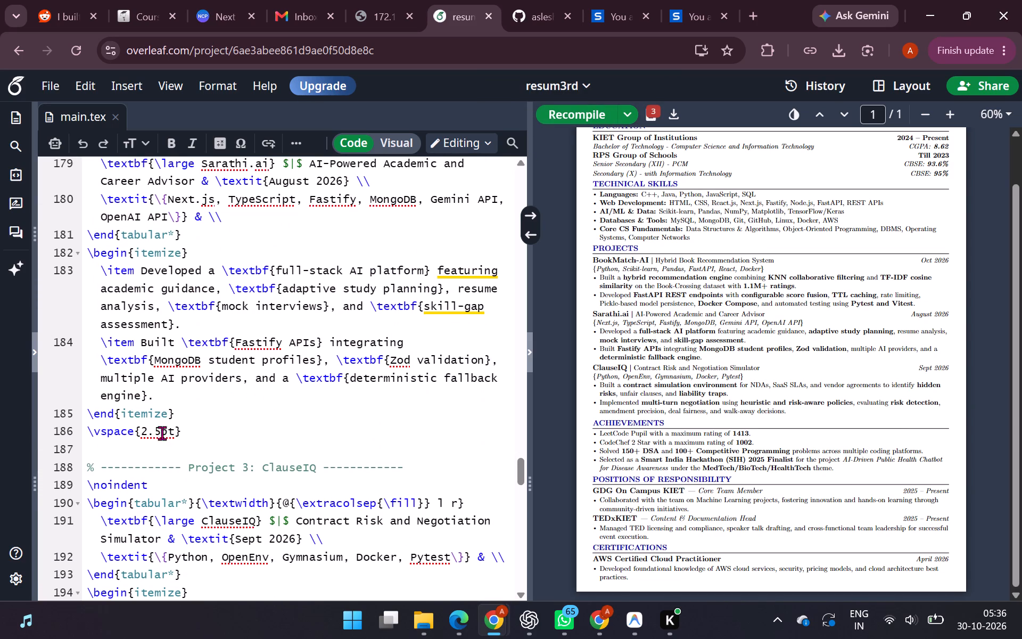
click(161, 431)
key(BackSpace)
key(BackSpace)
key(BackSpace)
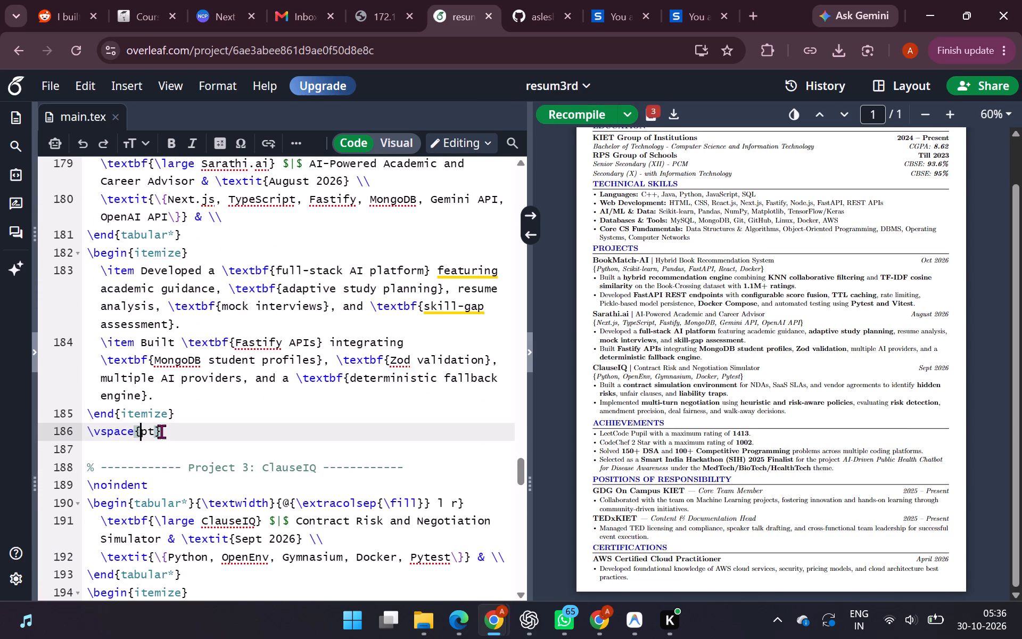
key(3)
scroll(161, 431, down, 5)
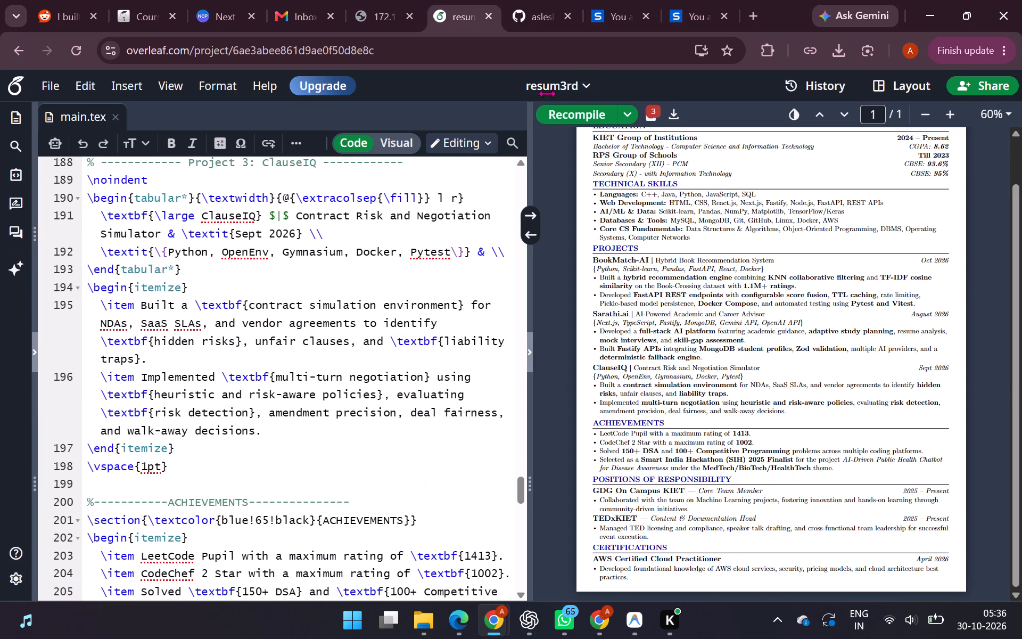
click(566, 113)
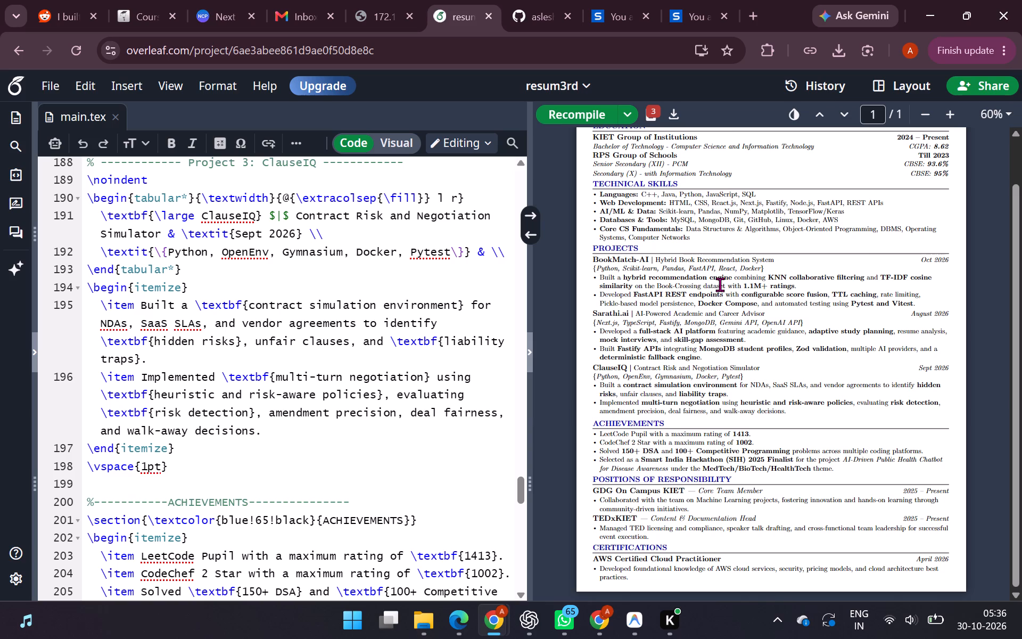
scroll(459, 340, down, 3)
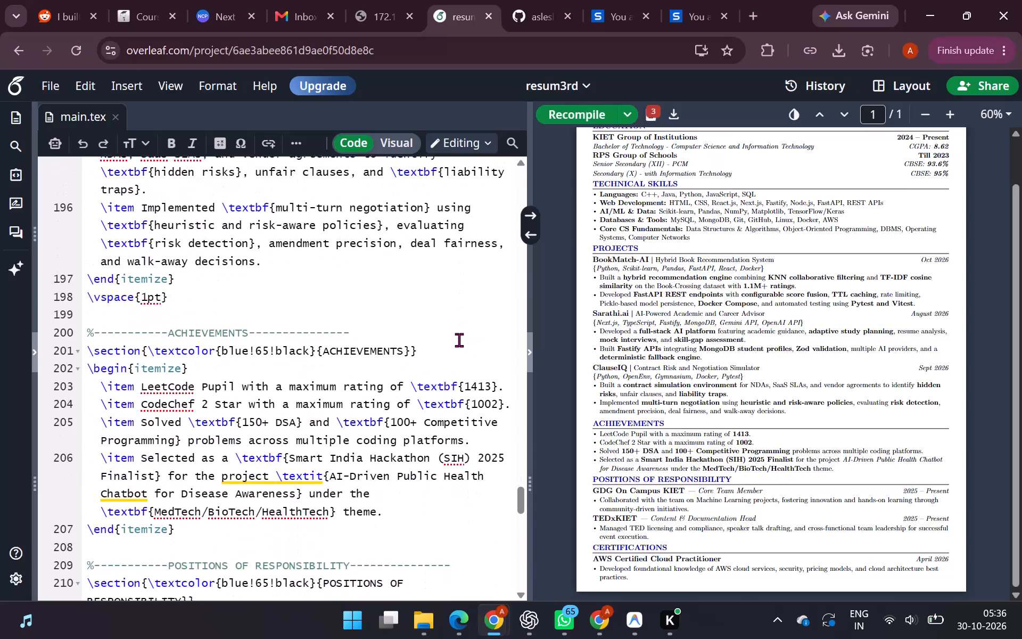
scroll(459, 340, down, 5)
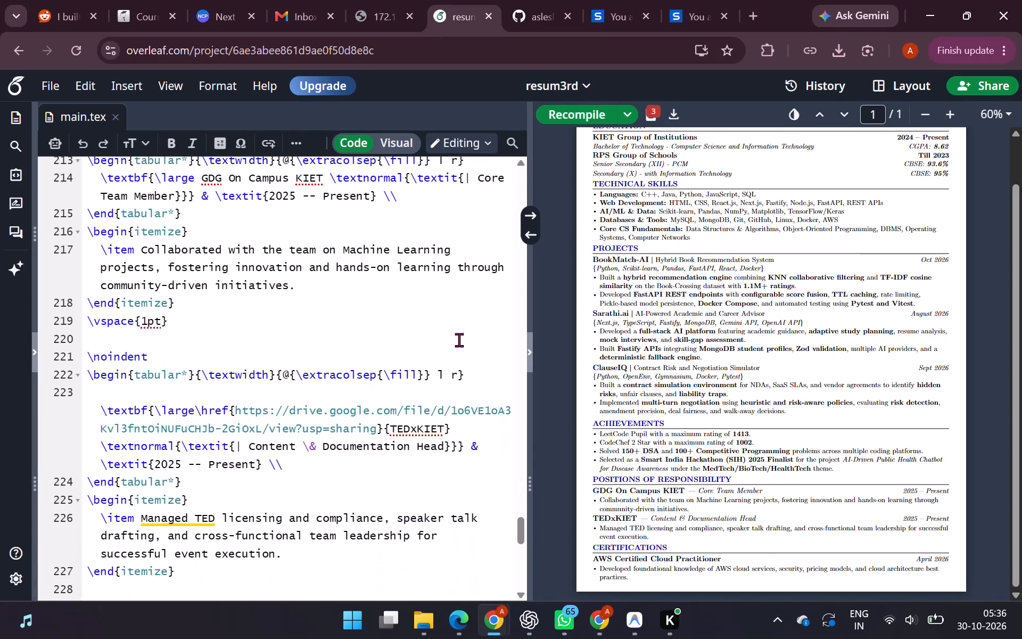
scroll(459, 340, up, 1)
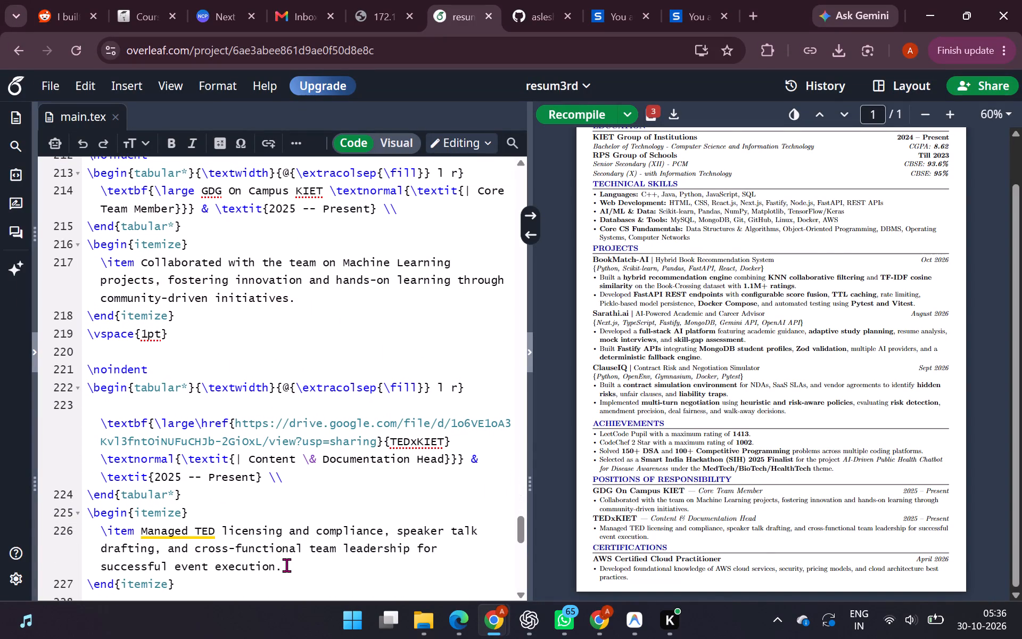
drag(286, 565, 143, 531)
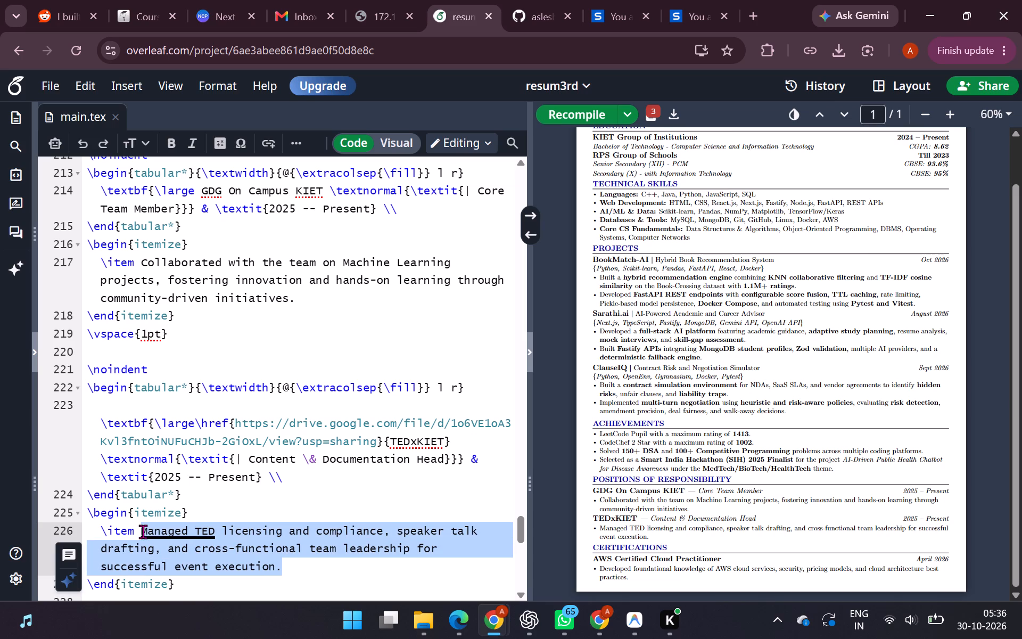
key(ctrl+c)
click(531, 624)
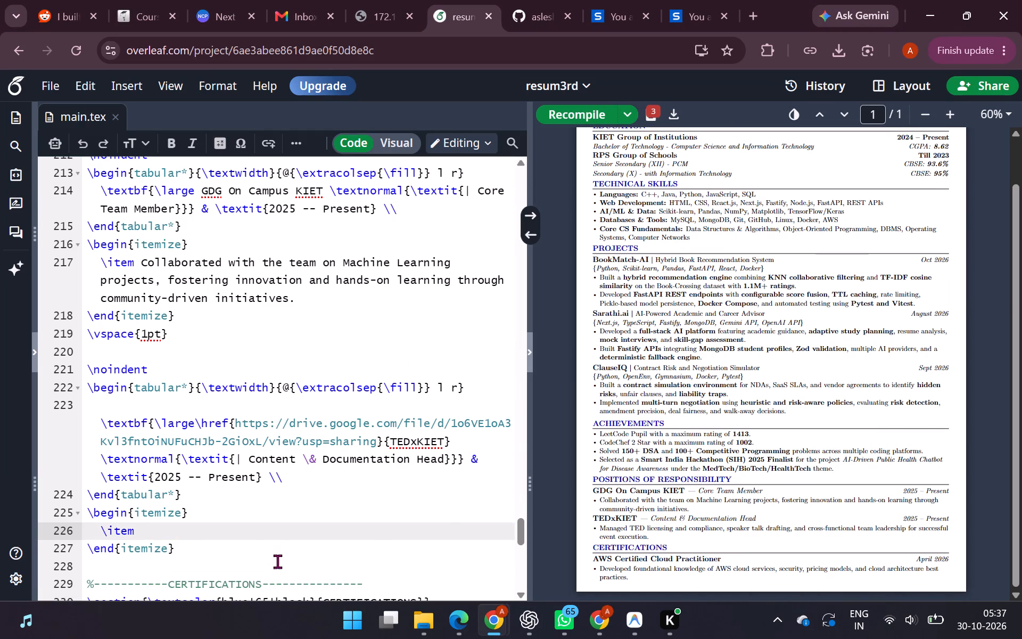
key(ctrl+v)
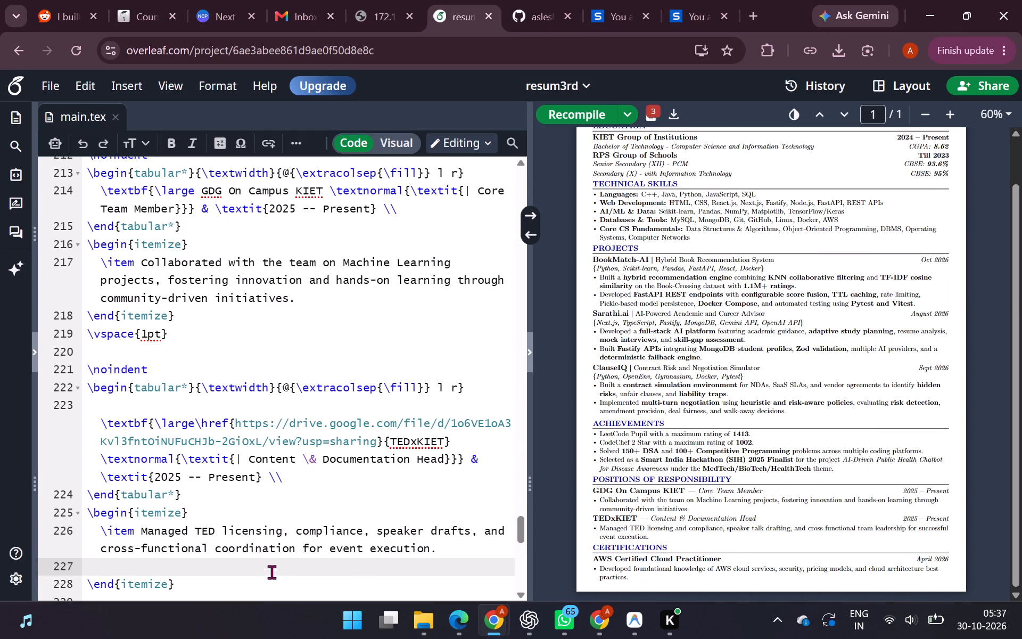
Change ", and" after "speaker drafts" to "&" in the TEDxKIET bullet and recompile the resume.
click(477, 536)
key(BackSpace)
key(Right)
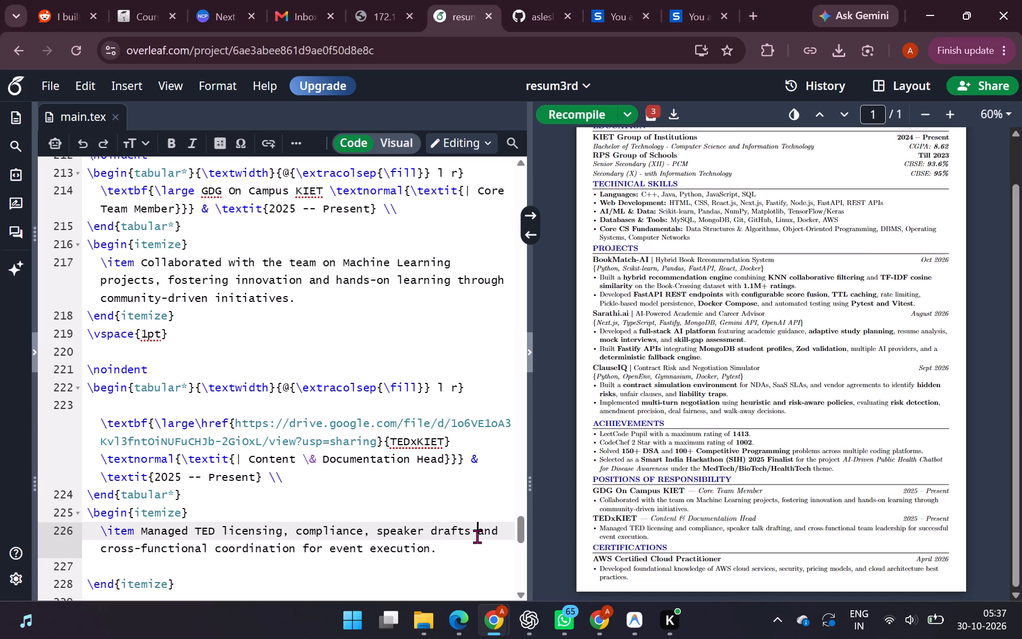
key(Right)
key(Right)
key(Right)
key(BackSpace)
key(BackSpace)
key(BackSpace)
key(BackSpace)
key(space)
key(shift+ampersand)
scroll(477, 536, down, 1)
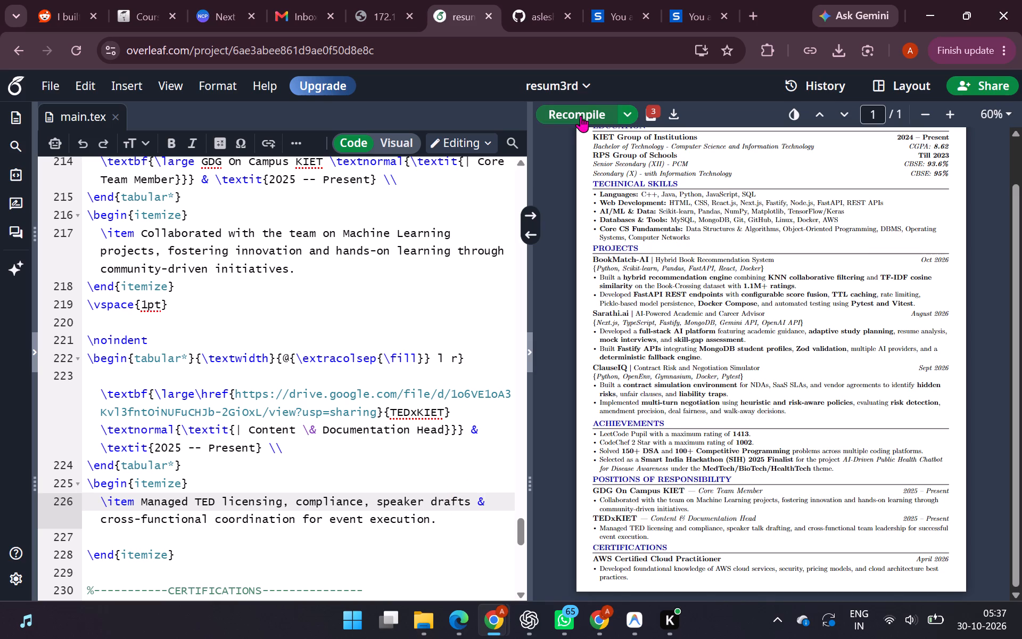
click(581, 116)
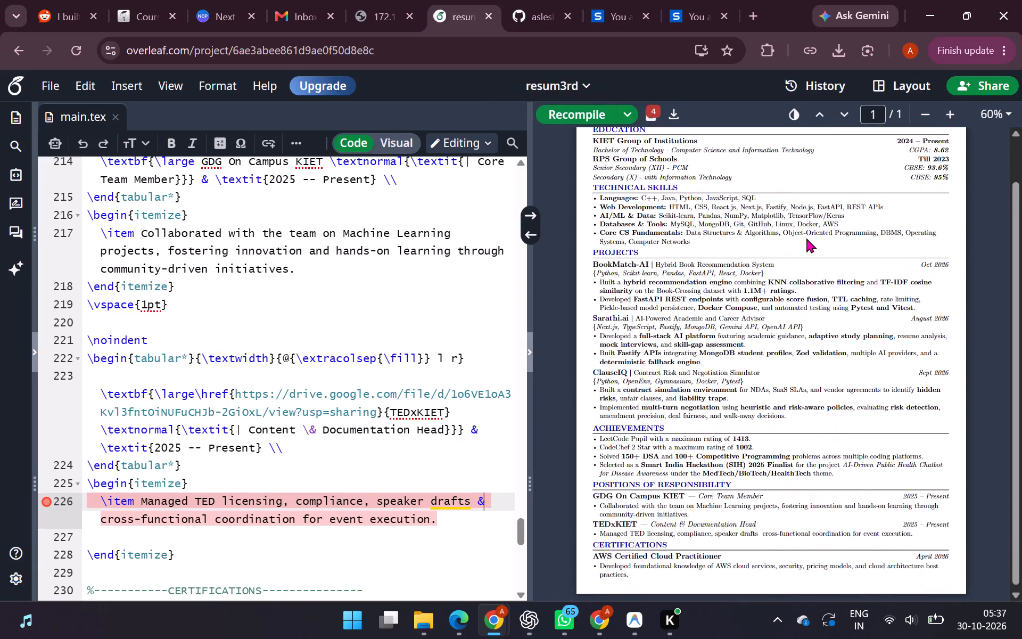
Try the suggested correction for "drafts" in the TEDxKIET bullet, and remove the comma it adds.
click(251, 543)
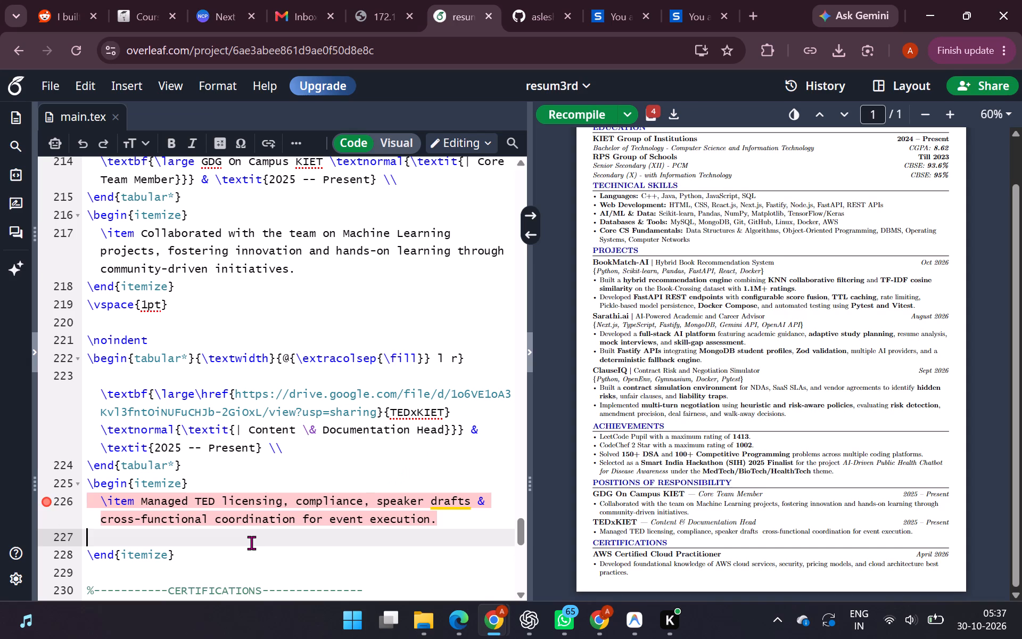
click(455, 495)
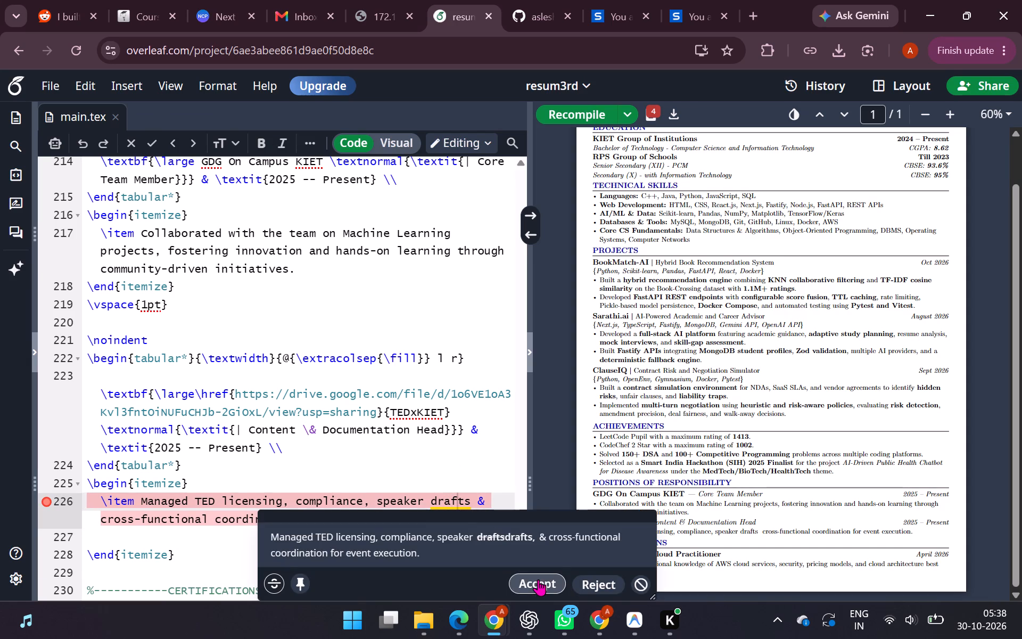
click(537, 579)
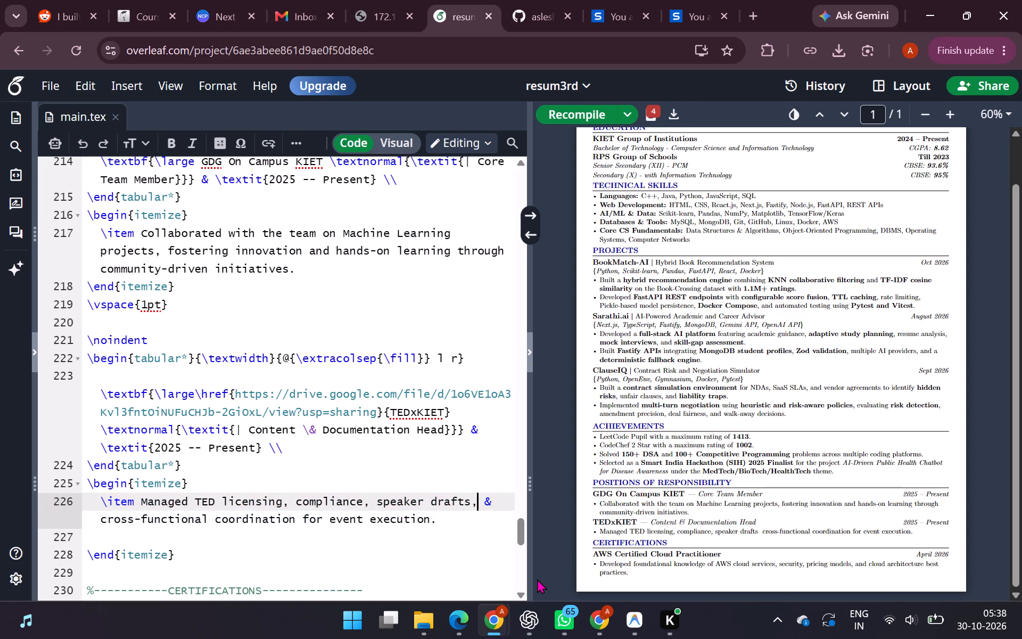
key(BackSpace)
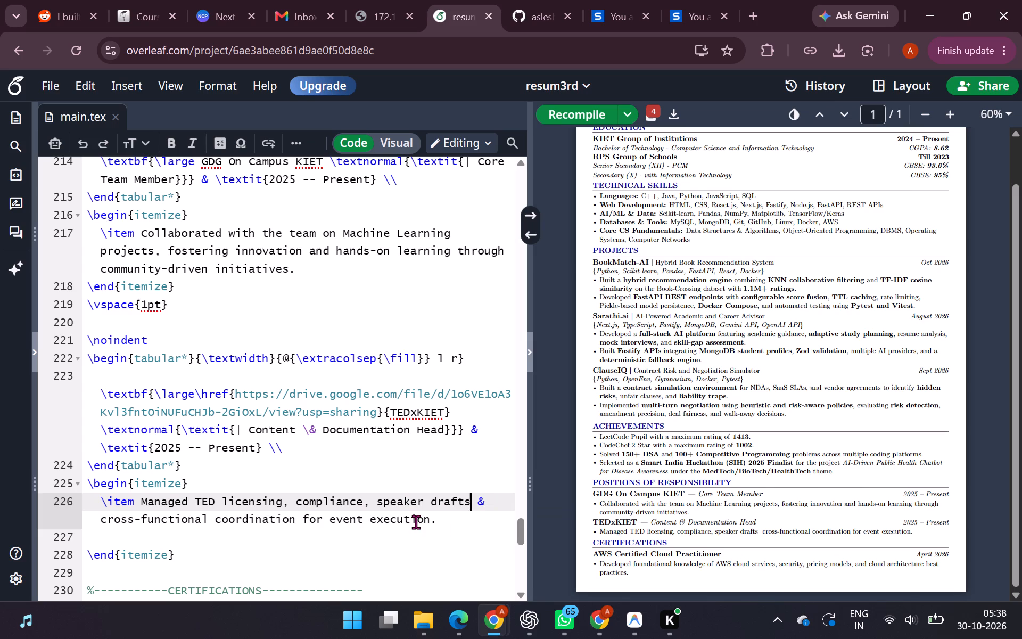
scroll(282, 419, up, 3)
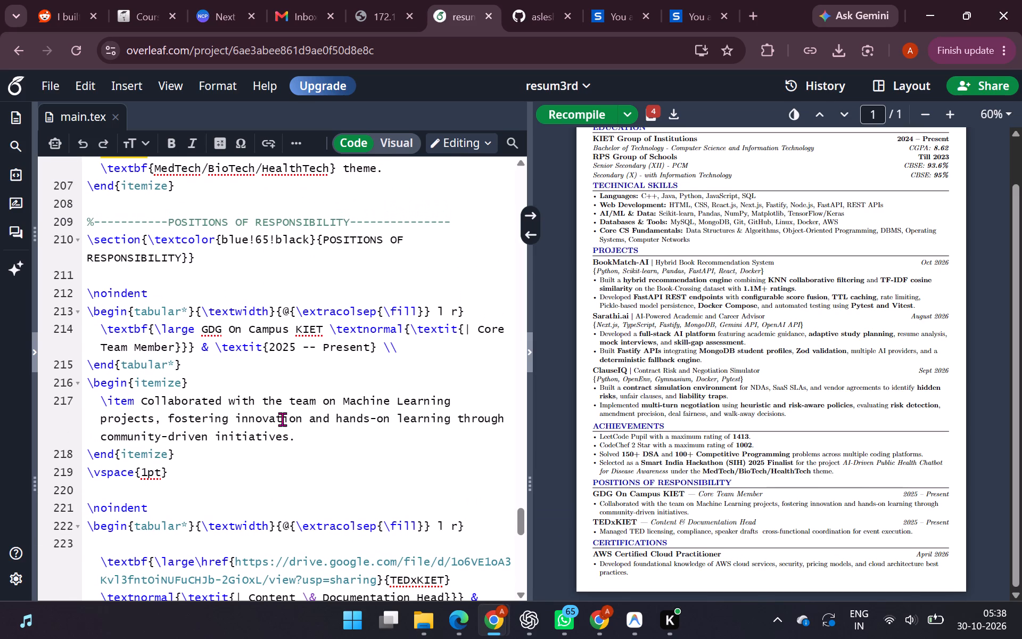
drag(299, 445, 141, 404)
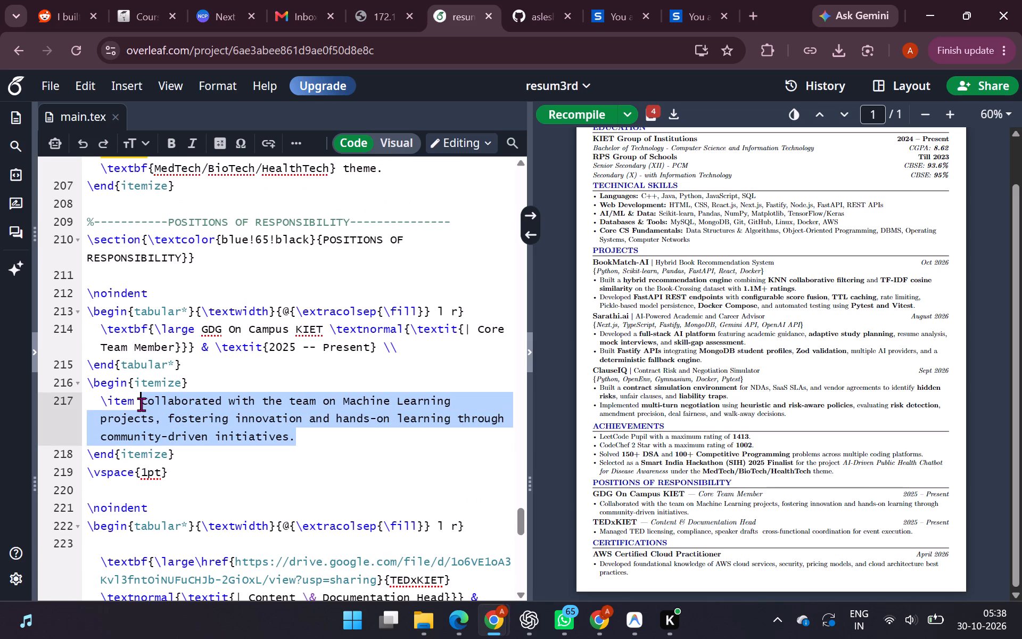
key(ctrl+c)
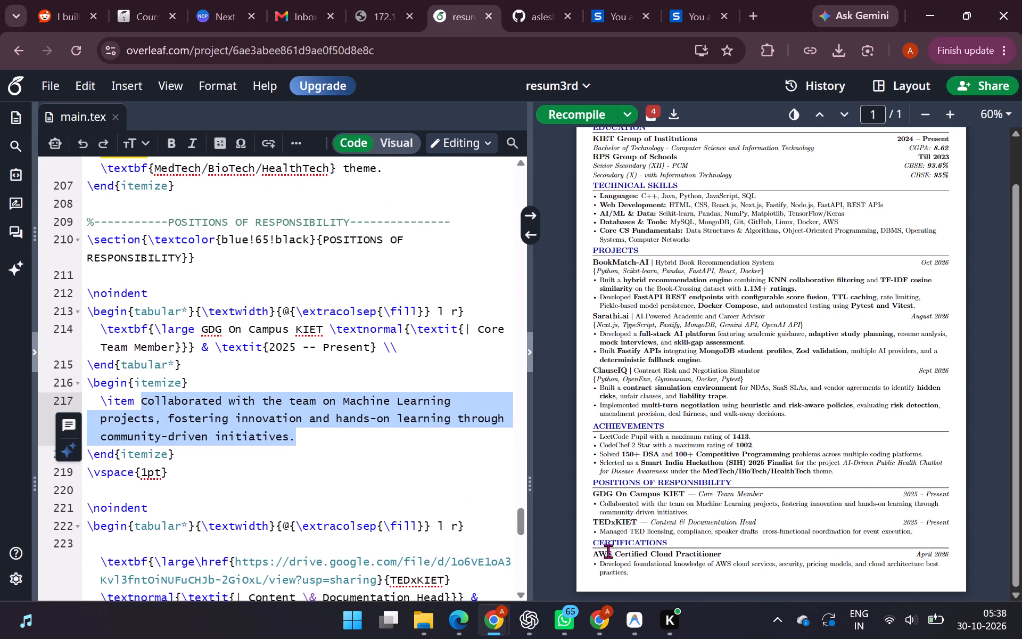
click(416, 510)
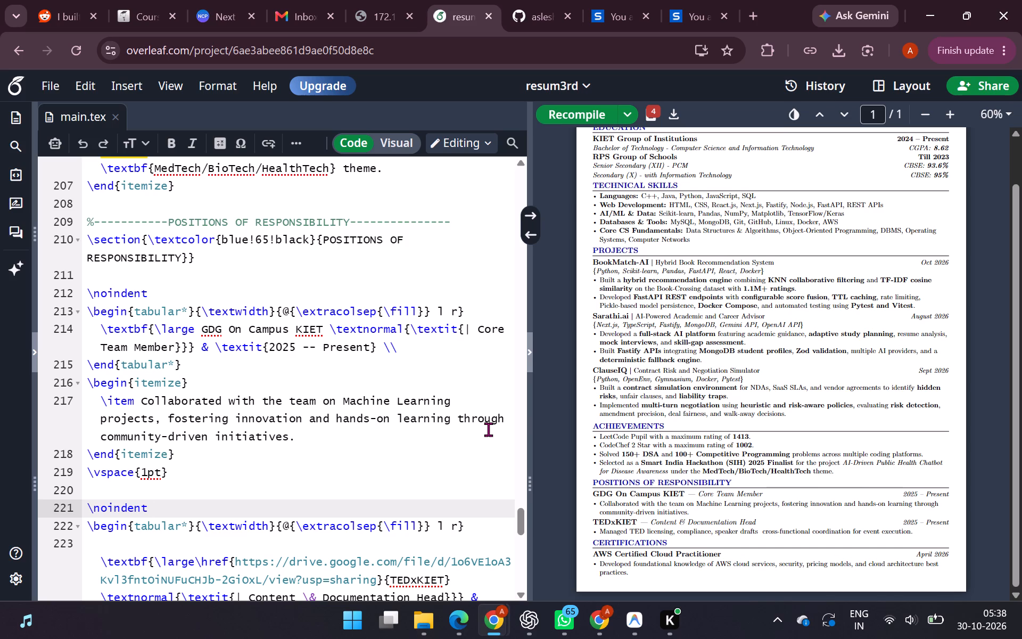
scroll(498, 301, up, 7)
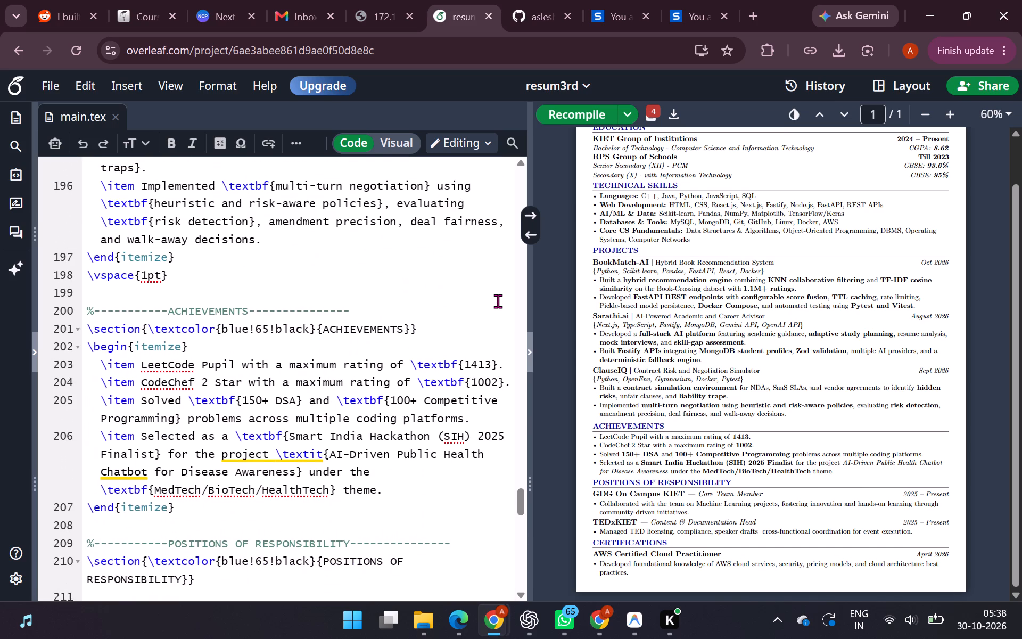
scroll(291, 302, up, 6)
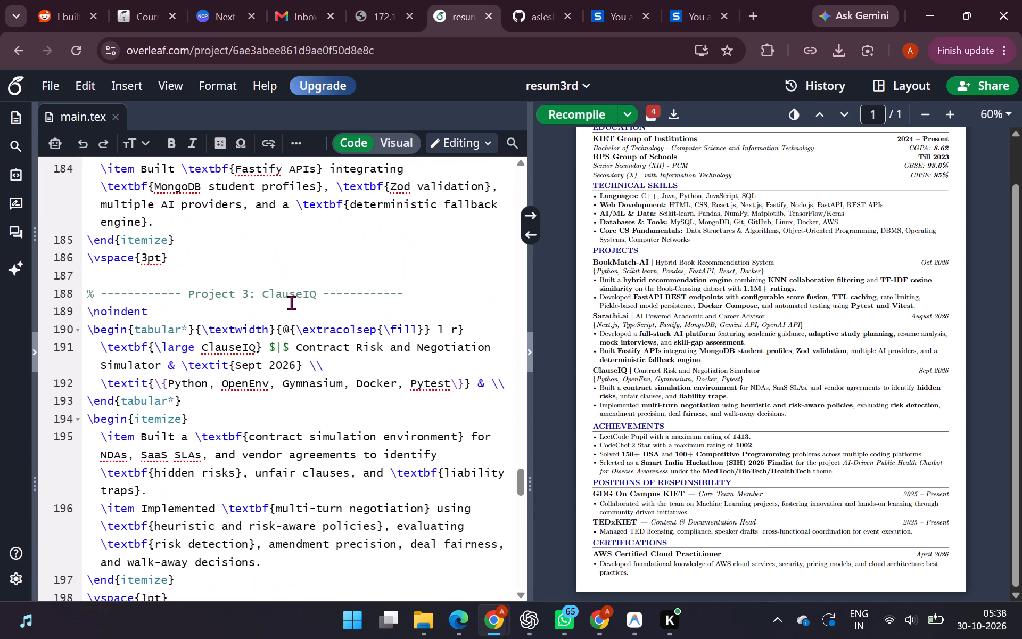
scroll(291, 302, up, 2)
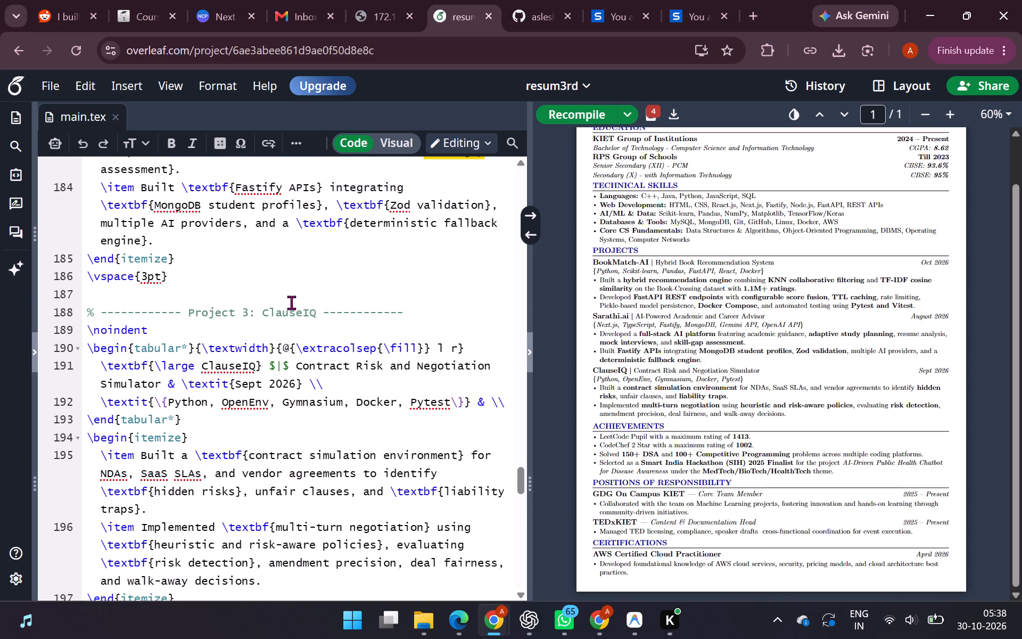